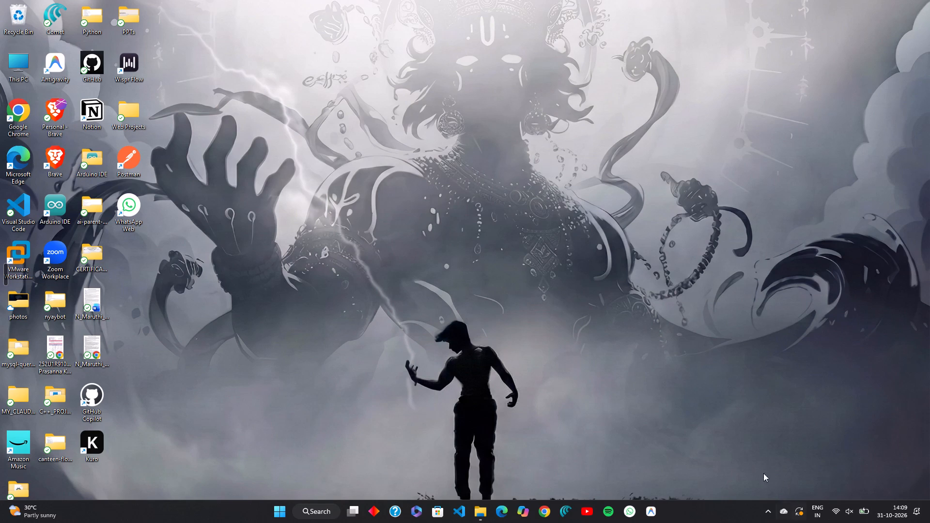
Open the Word document C++_Lab_report_1 from the C++ Assignments folder.
{"action": "left_click", "coordinate": [662, 402]}
{"action": "left_click", "coordinate": [505, 453]}
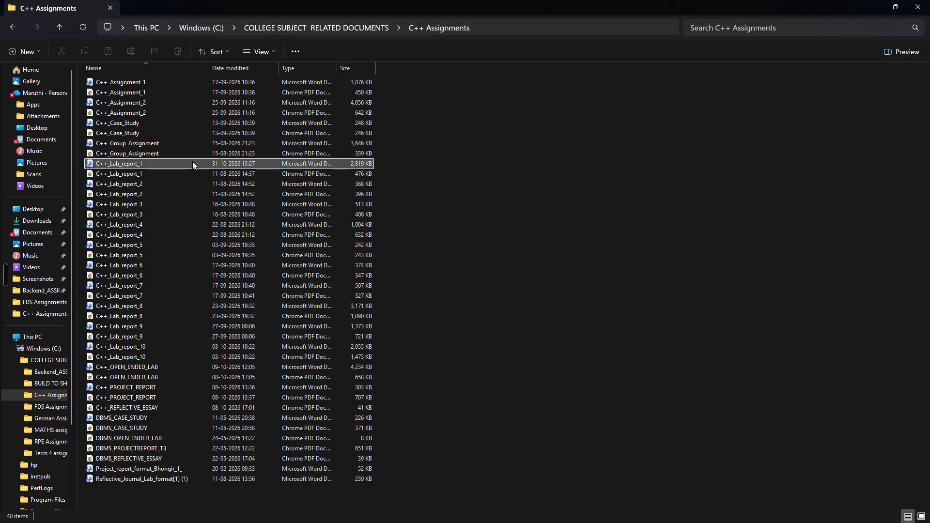
{"action": "left_click", "coordinate": [167, 162]}
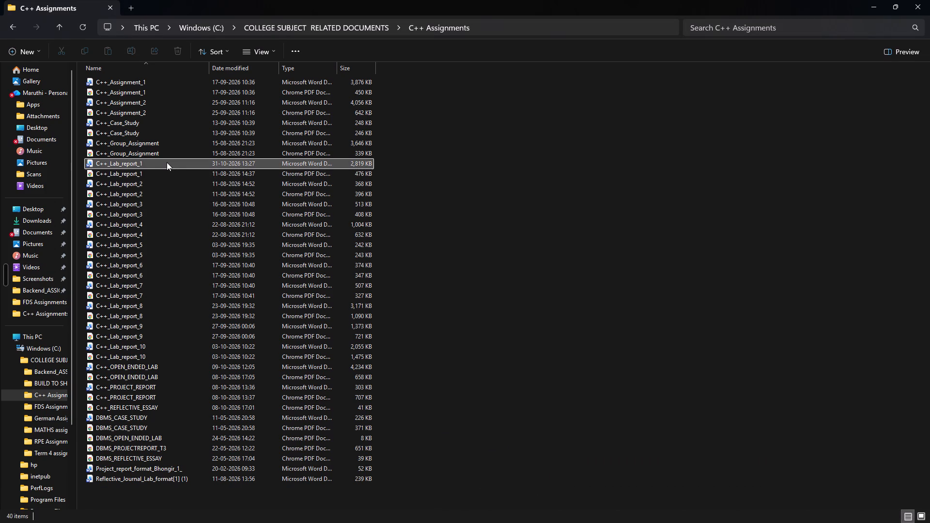
{"action": "double_click", "coordinate": [167, 162]}
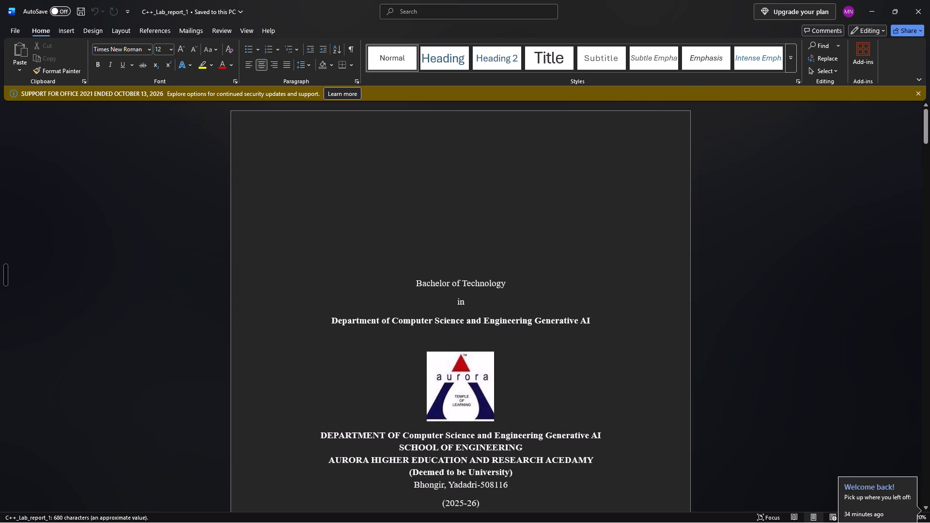
{"action": "left_click", "coordinate": [326, 94]}
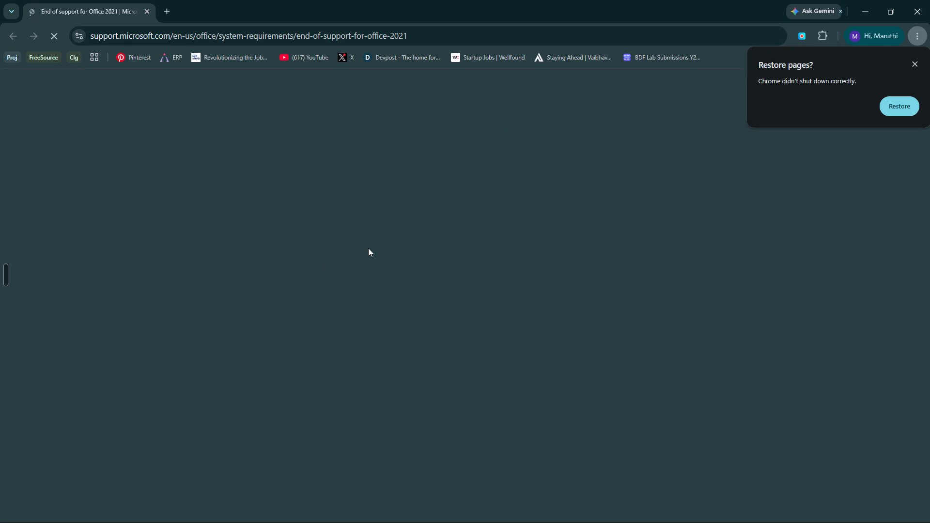
{"action": "left_click", "coordinate": [922, 10]}
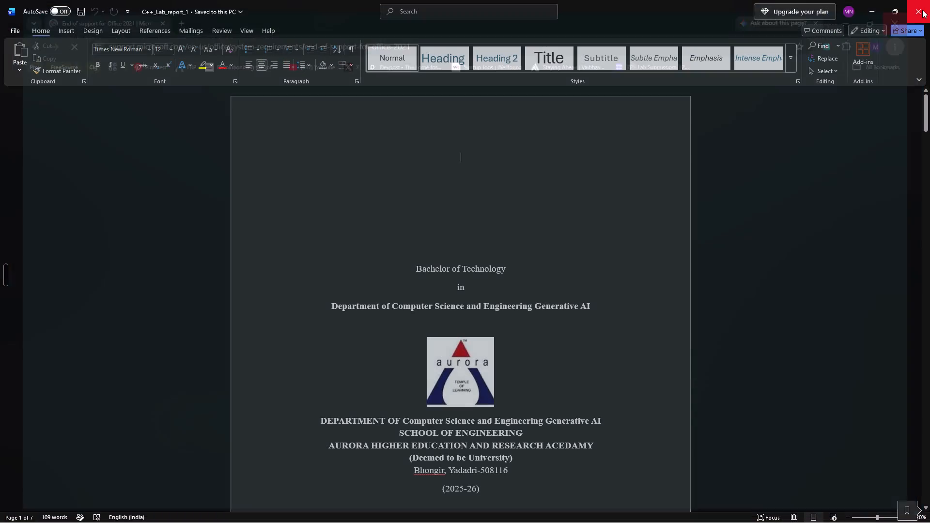
Add the numbered heading "1. Most Frequent Element" below the MODULE – I line, above the first coding screenshot.
{"action": "scroll", "coordinate": [461, 274], "scroll_direction": "down", "scroll_amount": 3}
{"action": "scroll", "coordinate": [461, 274], "scroll_direction": "left", "scroll_amount": 3}
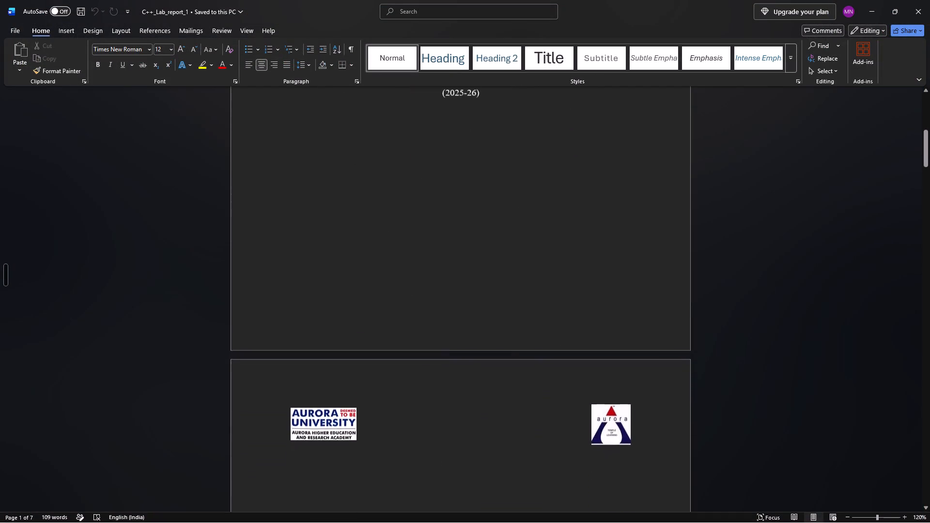
{"action": "scroll", "coordinate": [461, 274], "scroll_direction": "down", "scroll_amount": 3}
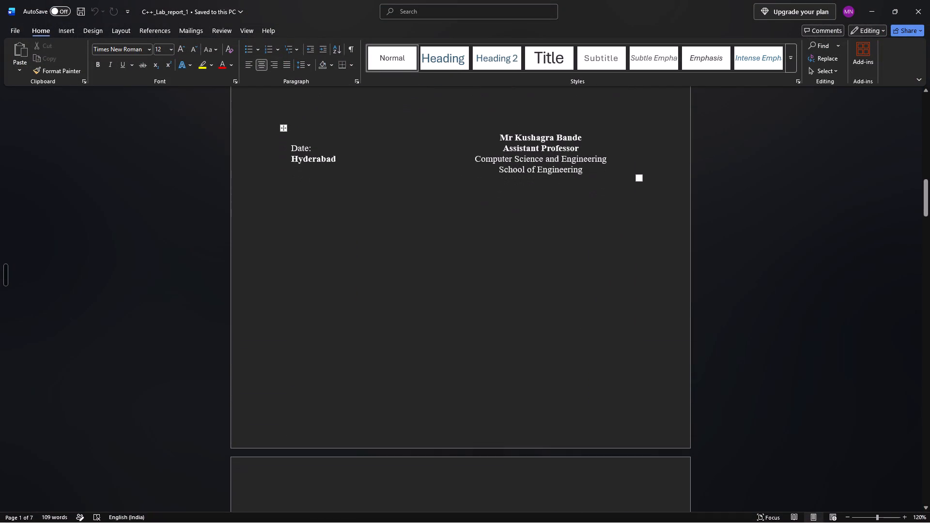
{"action": "left_click", "coordinate": [640, 178]}
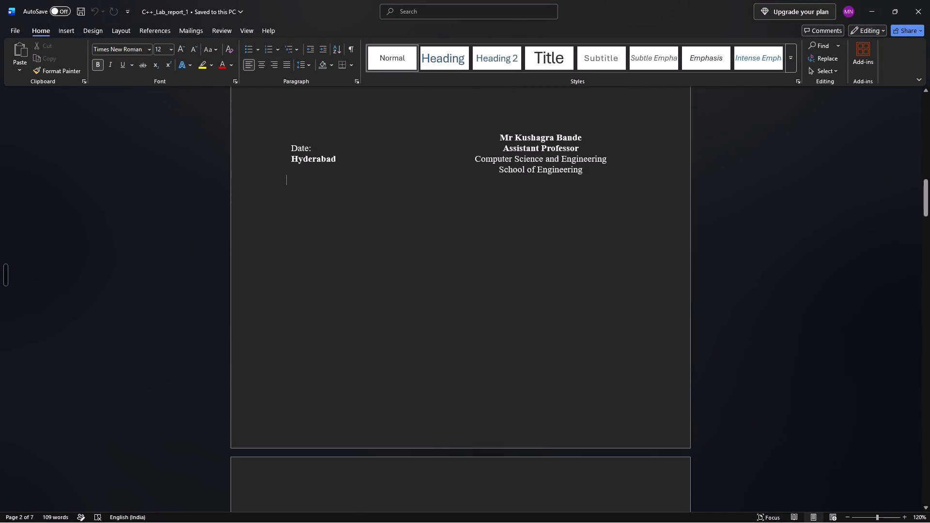
{"action": "scroll", "coordinate": [525, 211], "scroll_direction": "down", "scroll_amount": 4}
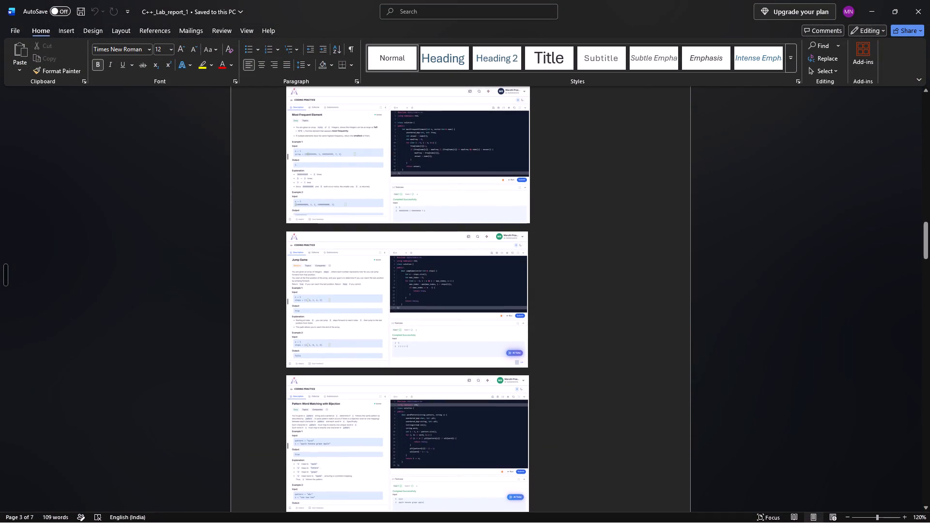
{"action": "scroll", "coordinate": [402, 183], "scroll_direction": "up", "scroll_amount": 1}
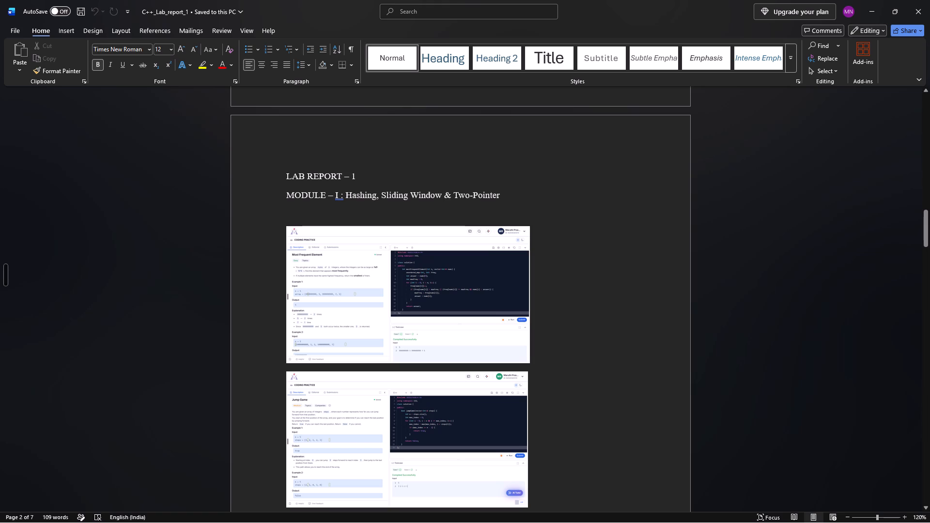
{"action": "left_click", "coordinate": [294, 215]}
{"action": "type", "text": "1."}
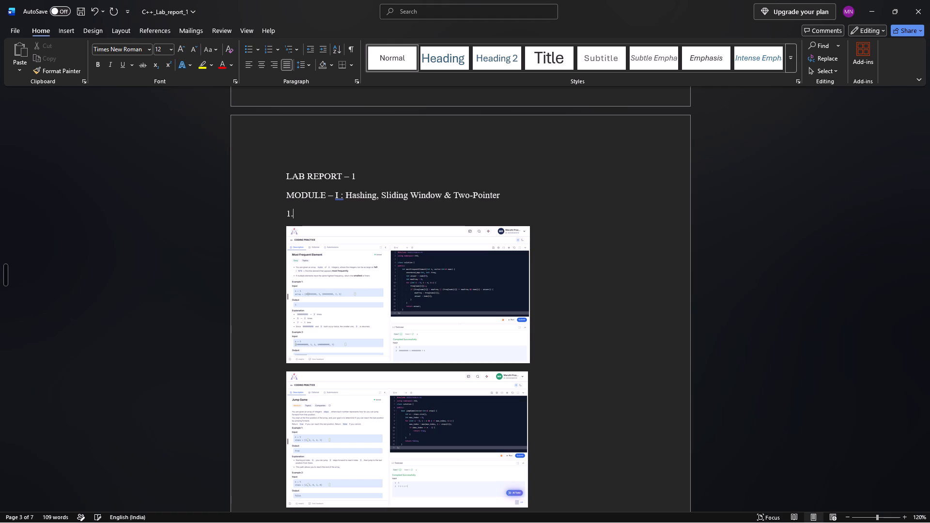
{"action": "key", "text": "space"}
{"action": "type", "text": "moST"}
{"action": "key", "text": "space"}
{"action": "type", "text": "fREQUES"}
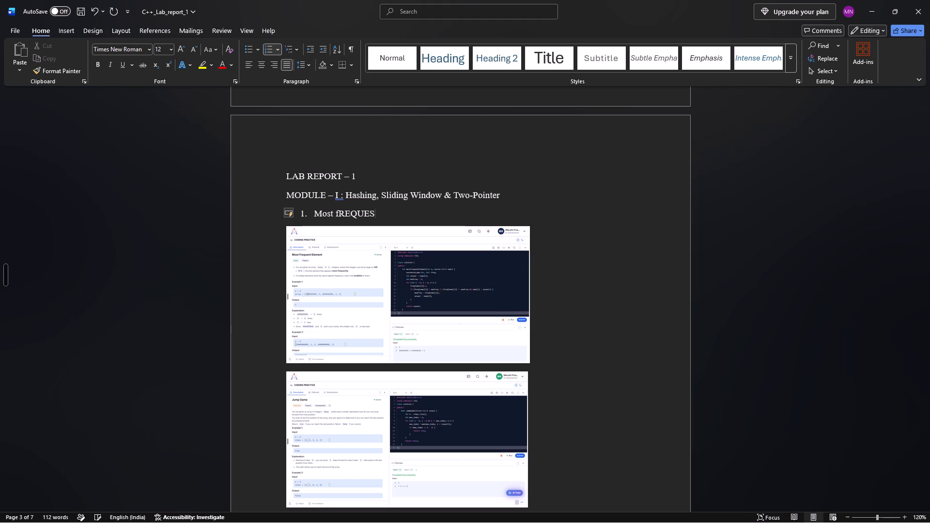
{"action": "key", "text": "BackSpace"}
{"action": "key", "text": "BackSpace"}
{"action": "key", "text": "BackSpace"}
{"action": "key", "text": "BackSpace"}
{"action": "key", "text": "BackSpace"}
{"action": "key", "text": "BackSpace"}
{"action": "key", "text": "BackSpace"}
{"action": "type", "text": "reque"}
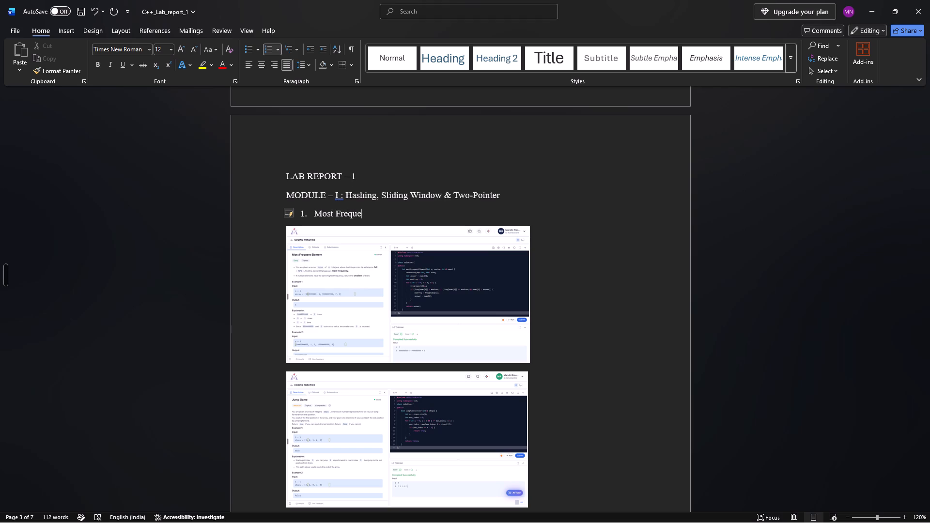
{"action": "type", "text": "nt E"}
{"action": "type", "text": "le"}
{"action": "type", "text": "ment"}
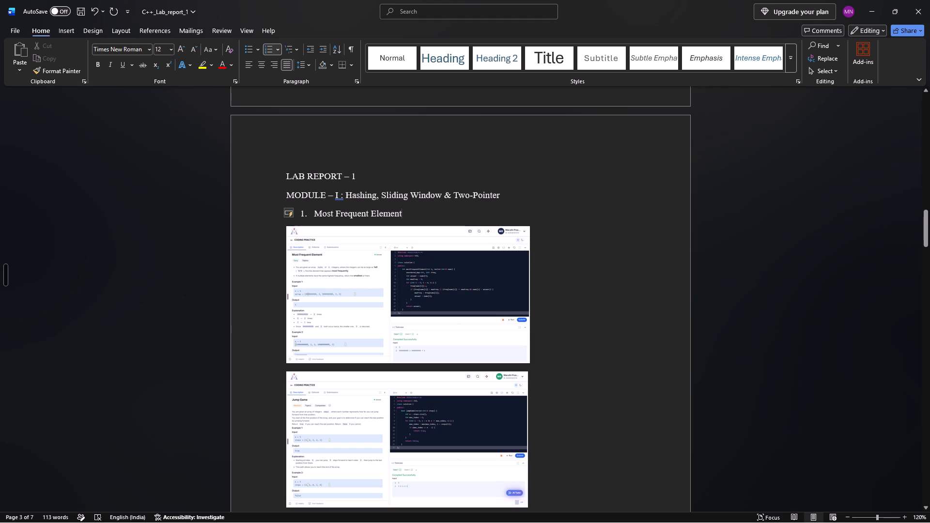
Insert a new line after the first screenshot with the numbered heading "2. Jump Game" above the second screenshot.
{"action": "left_click", "coordinate": [533, 359]}
{"action": "key", "text": "Return"}
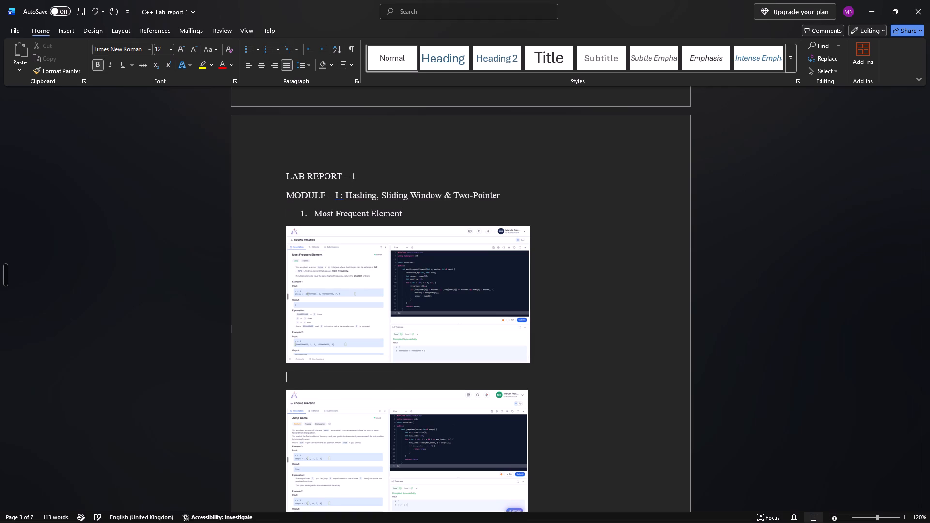
{"action": "type", "text": "2."}
{"action": "key", "text": "space"}
{"action": "type", "text": "Jump Ga"}
{"action": "type", "text": "me"}
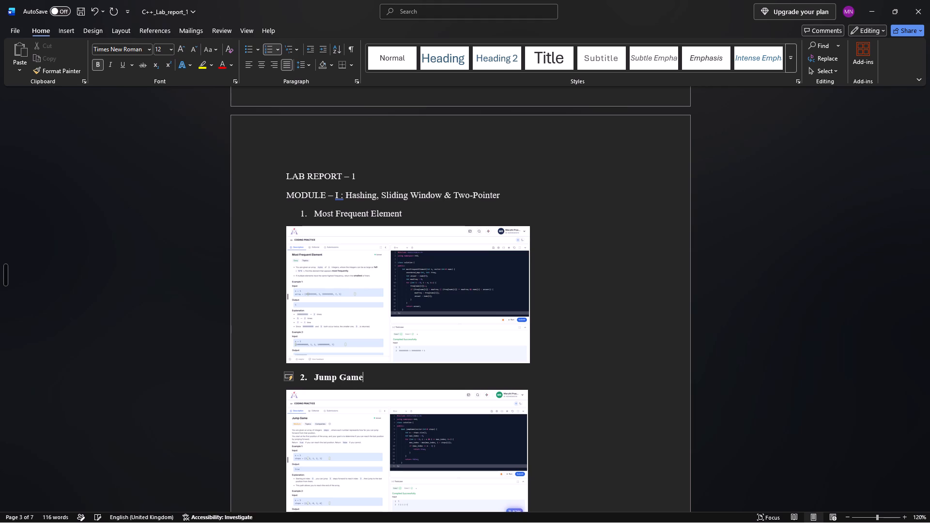
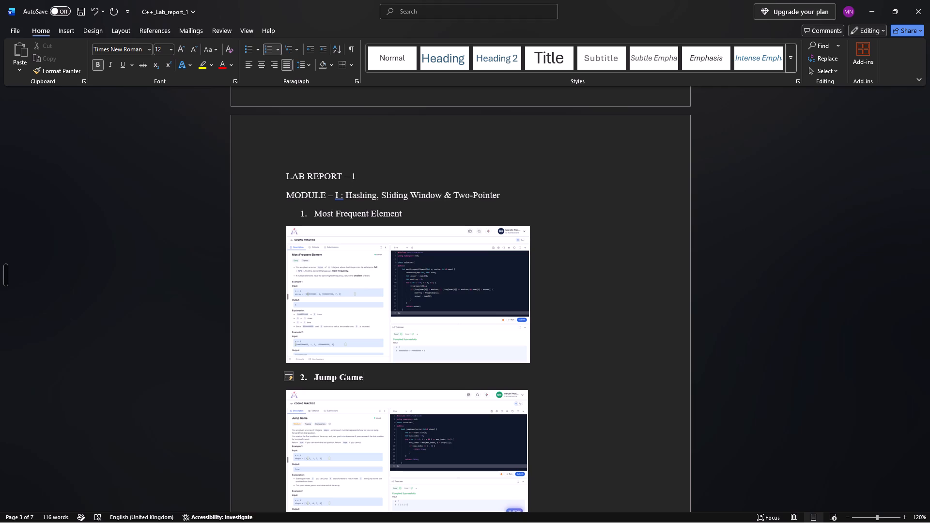
Insert a new line after the Jump Game screenshot with the numbered heading "3. Pattern Word Matching with Bijection" above the third screenshot.
{"action": "scroll", "coordinate": [549, 352], "scroll_direction": "down", "scroll_amount": 3}
{"action": "left_click", "coordinate": [539, 315]}
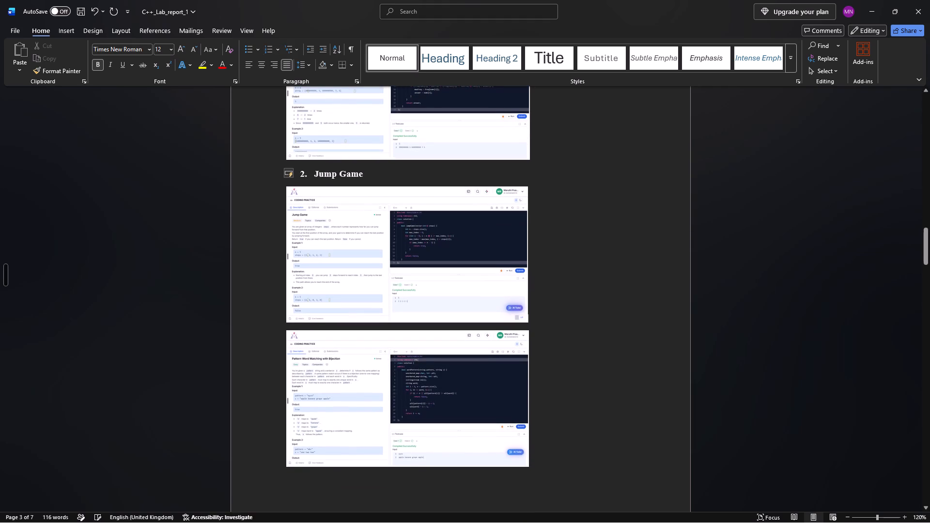
{"action": "key", "text": "Return"}
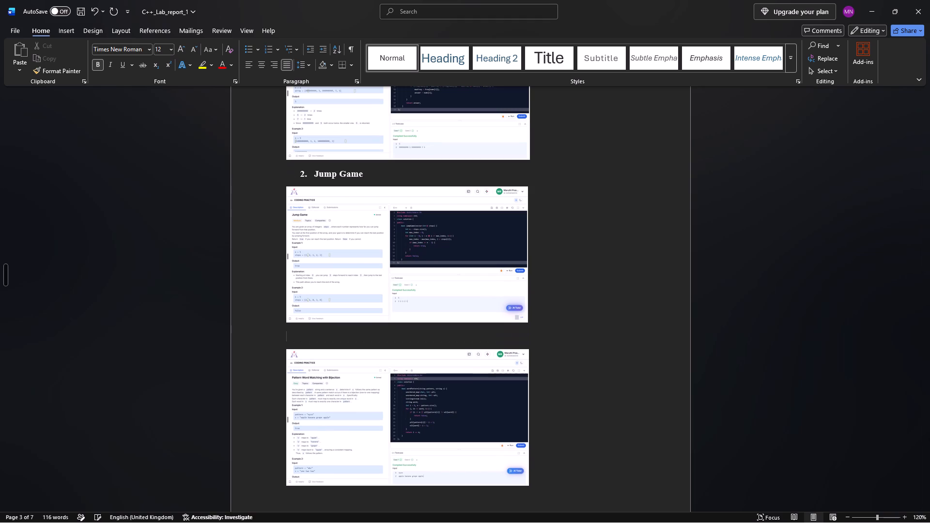
{"action": "type", "text": "3."}
{"action": "key", "text": "space"}
{"action": "key", "text": "shift+p"}
{"action": "type", "text": "atter"}
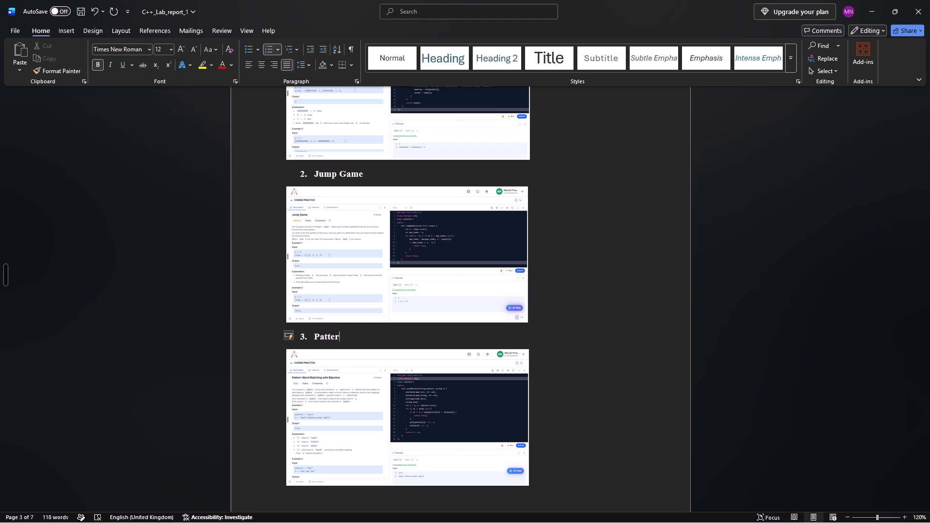
{"action": "type", "text": "n Word"}
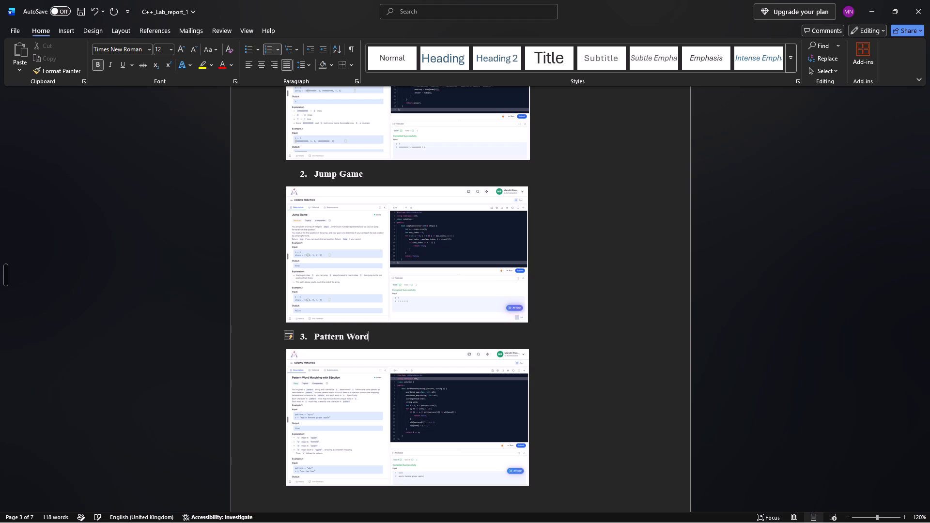
{"action": "key", "text": "space"}
{"action": "type", "text": "Matching with Bijection"}
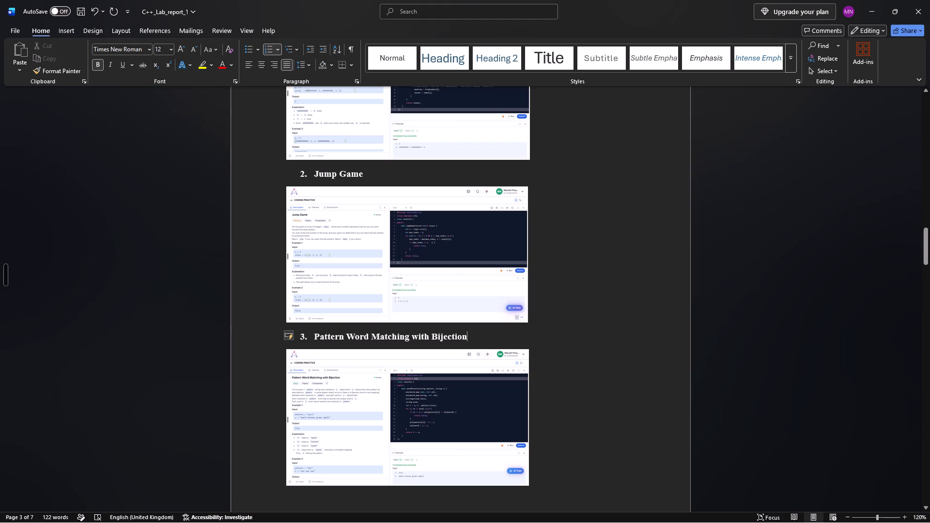
Add the numbered heading "4. Largest Subarray With Zero Sum" on a new line above the fourth coding screenshot.
{"action": "scroll", "coordinate": [576, 346], "scroll_direction": "down", "scroll_amount": 2}
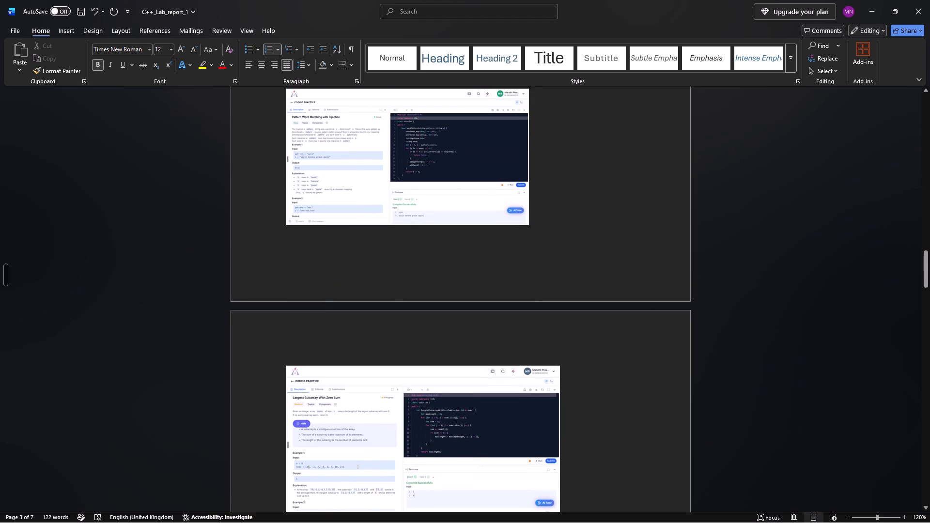
{"action": "left_click", "coordinate": [441, 354]}
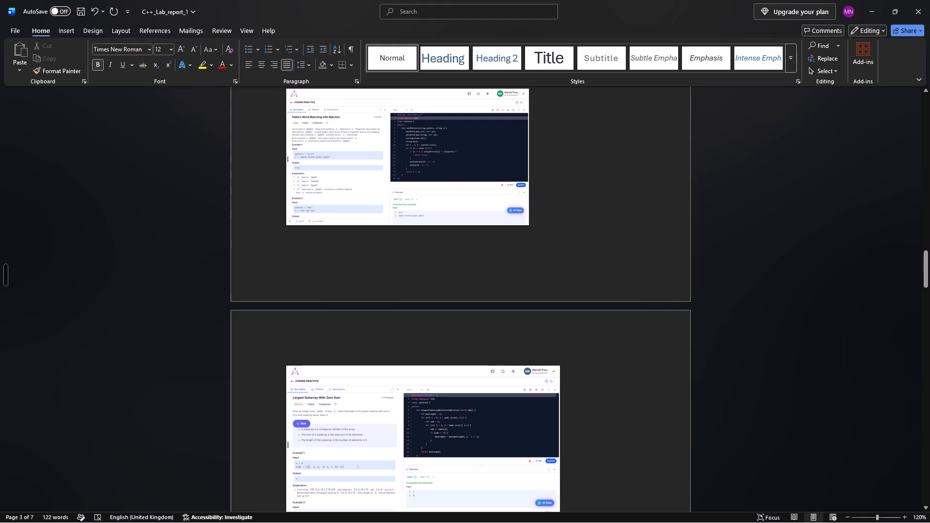
{"action": "left_click", "coordinate": [539, 220]}
{"action": "key", "text": "Return"}
{"action": "key", "text": "Return"}
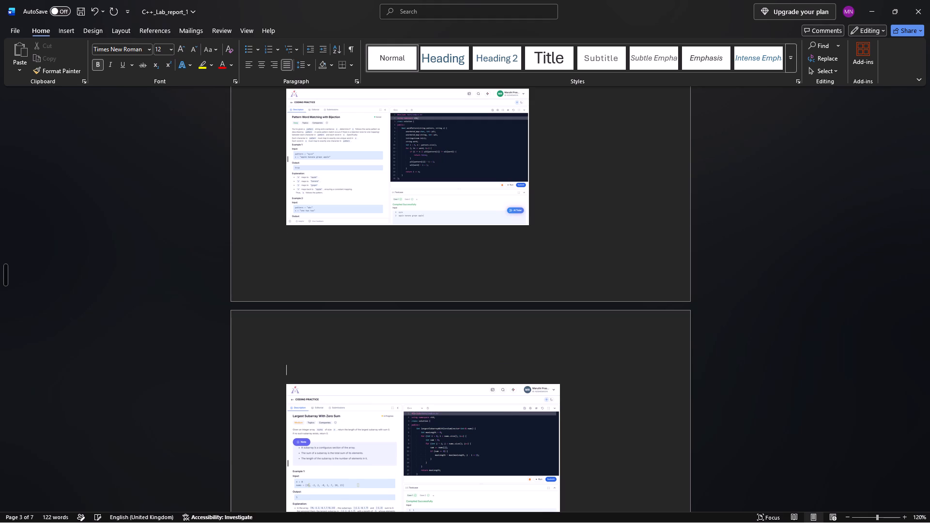
{"action": "type", "text": "4."}
{"action": "key", "text": "space"}
{"action": "key", "text": "BackSpace"}
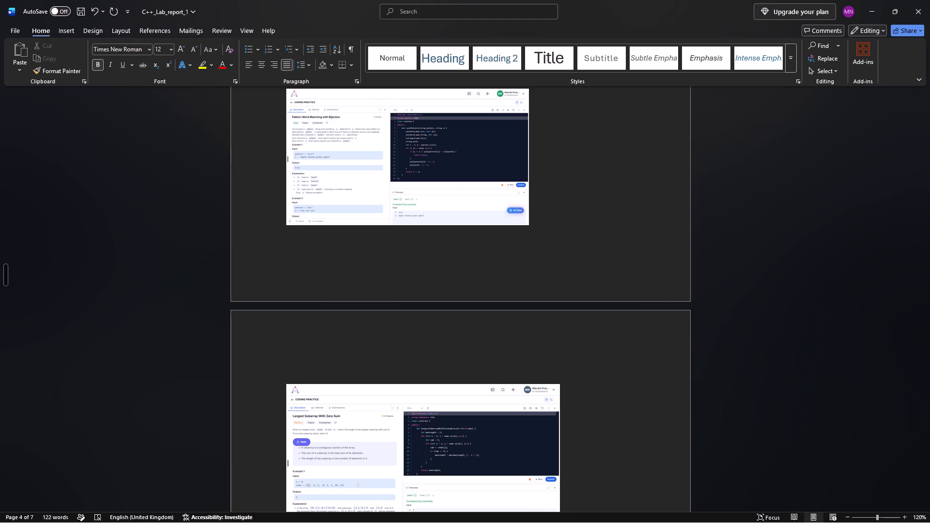
{"action": "key", "text": "ctrl+z"}
{"action": "type", "text": "La"}
{"action": "type", "text": "rgest"}
{"action": "key", "text": "space"}
{"action": "type", "text": "Sub"}
{"action": "type", "text": "array"}
{"action": "key", "text": "space"}
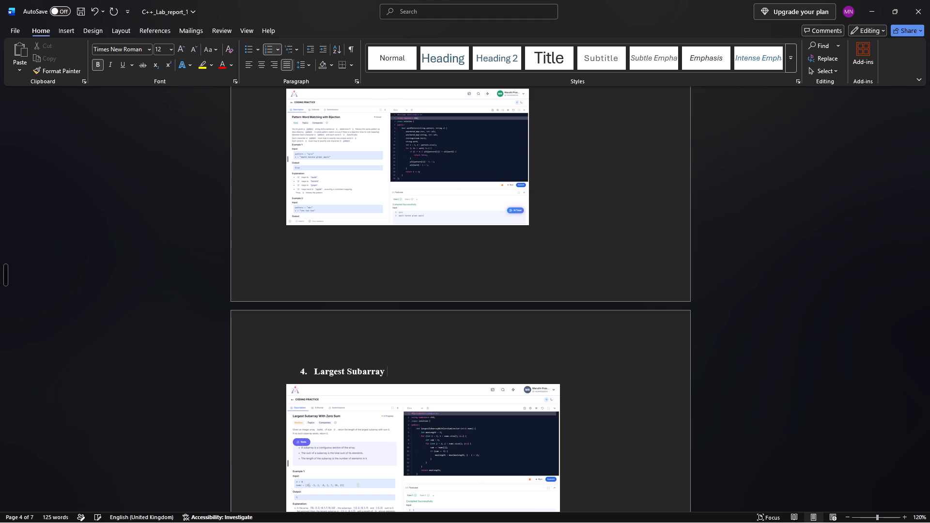
{"action": "type", "text": "With"}
{"action": "key", "text": "space"}
{"action": "type", "text": "Zero"}
{"action": "key", "text": "space"}
{"action": "type", "text": "Sum"}
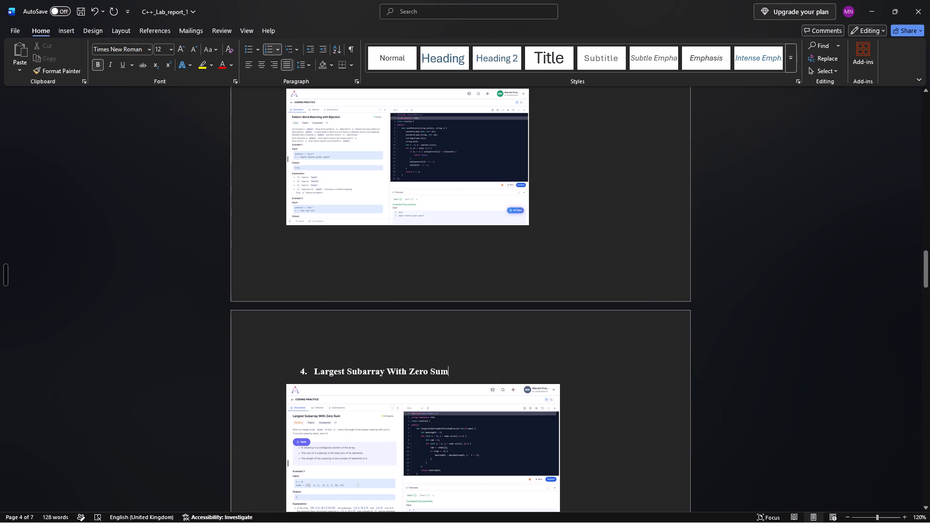
Insert a new line after the fourth screenshot with the numbered heading "5. Scoreboard After Each Round" above the fifth screenshot.
{"action": "scroll", "coordinate": [500, 300], "scroll_direction": "down", "scroll_amount": 2}
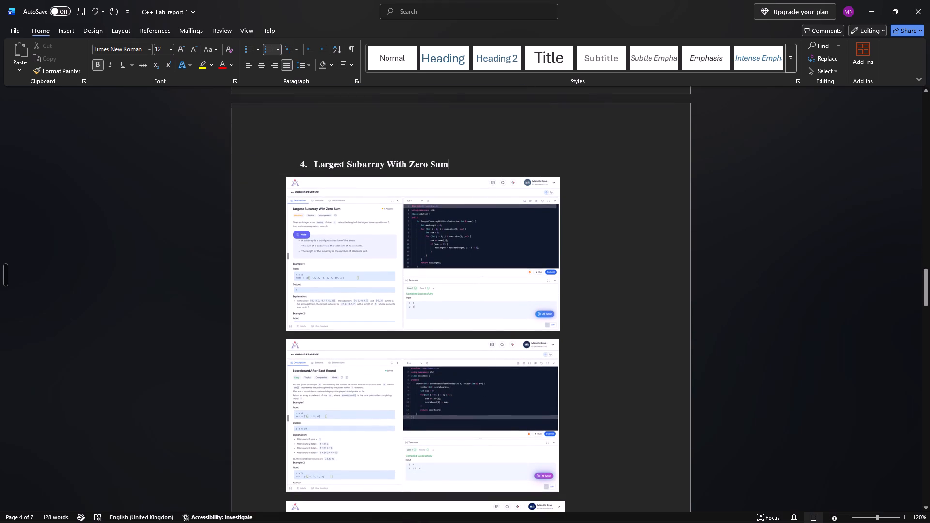
{"action": "left_click", "coordinate": [566, 323]}
{"action": "key", "text": "Return"}
{"action": "type", "text": "5."}
{"action": "key", "text": "space"}
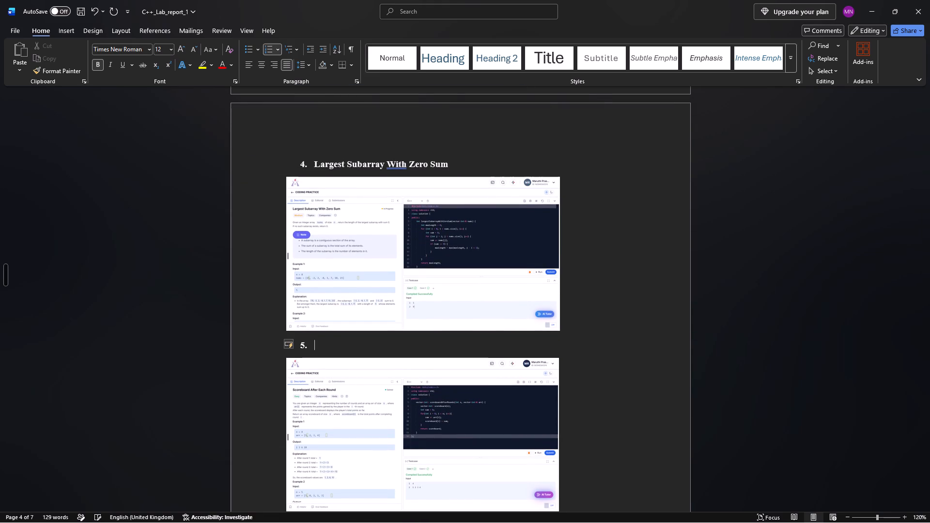
{"action": "key", "text": "shift+s"}
{"action": "type", "text": "core"}
{"action": "type", "text": "board After Each"}
{"action": "key", "text": "space"}
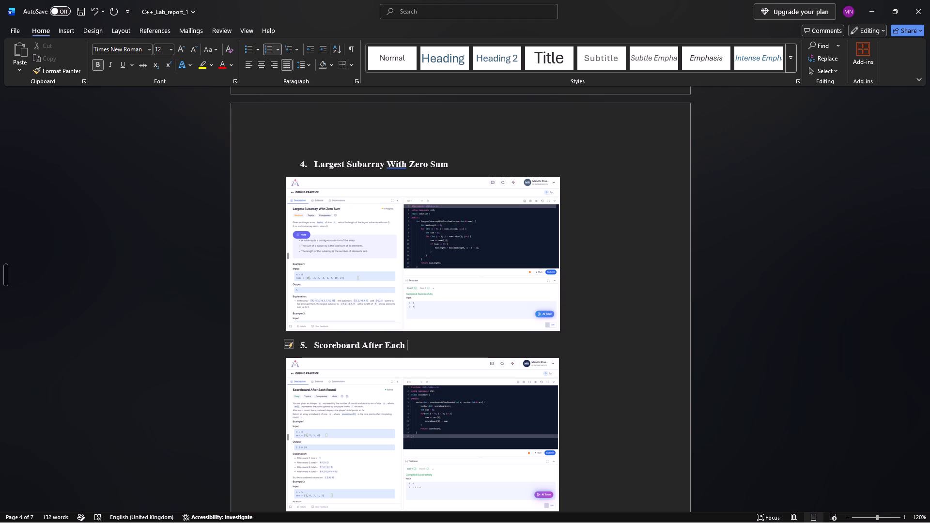
{"action": "type", "text": "Round"}
Insert a new line after the Scoreboard screenshot with the numbered heading "6. Maximum Sum After One Skip" above the sixth screenshot.
{"action": "scroll", "coordinate": [566, 323], "scroll_direction": "down", "scroll_amount": 1}
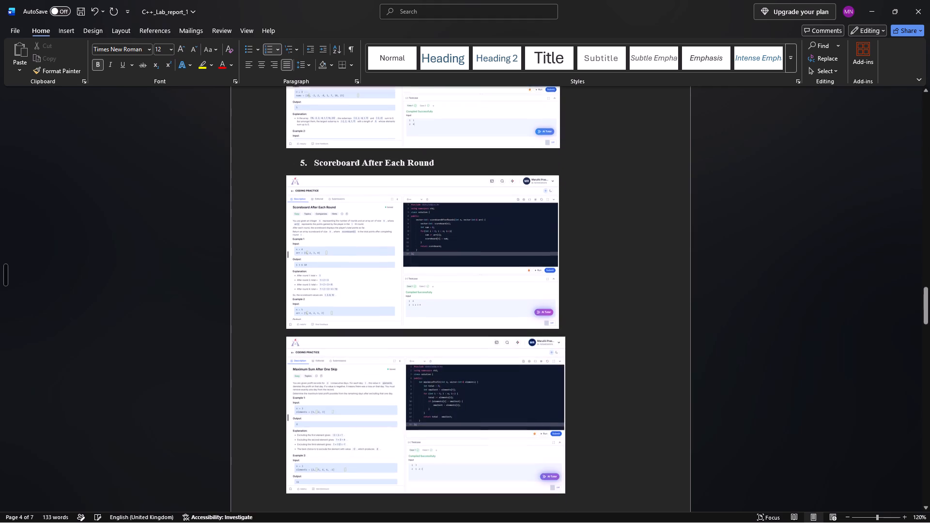
{"action": "scroll", "coordinate": [566, 323], "scroll_direction": "down", "scroll_amount": 1}
{"action": "left_click", "coordinate": [572, 301]}
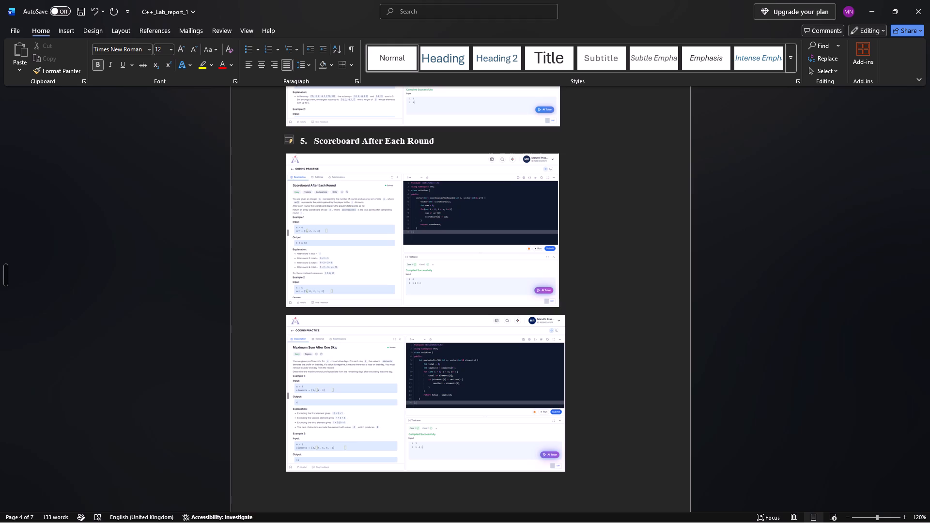
{"action": "key", "text": "Return"}
{"action": "type", "text": "6."}
{"action": "key", "text": "space"}
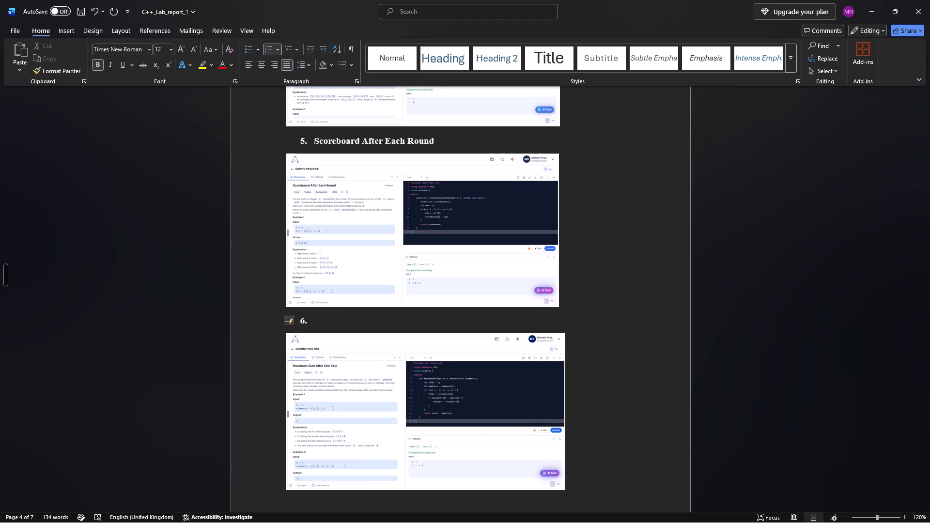
{"action": "type", "text": "Maxi"}
{"action": "type", "text": "mum SUm"}
{"action": "key", "text": "BackSpace"}
{"action": "key", "text": "BackSpace"}
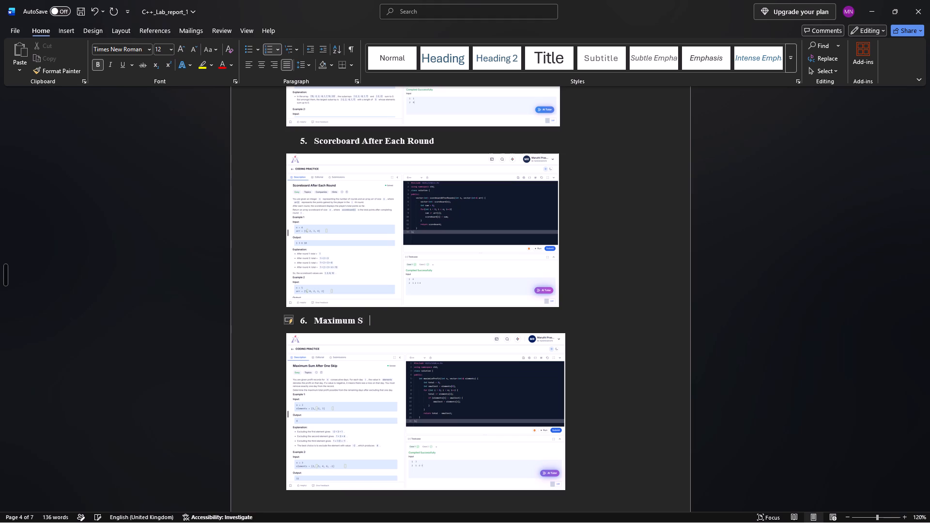
{"action": "type", "text": "um After"}
{"action": "key", "text": "space"}
{"action": "type", "text": "One Skip"}
Insert a new line after the Maximum Sum After One Skip screenshot with the numbered heading "7. Maximum Sum Fixed Window" above the seventh screenshot.
{"action": "scroll", "coordinate": [572, 301], "scroll_direction": "down", "scroll_amount": 1}
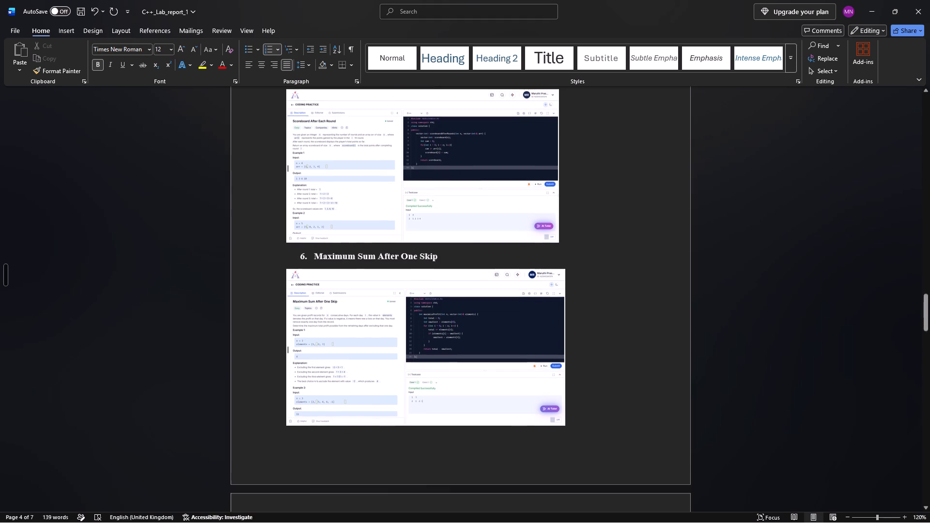
{"action": "scroll", "coordinate": [572, 301], "scroll_direction": "down", "scroll_amount": 1}
{"action": "scroll", "coordinate": [449, 270], "scroll_direction": "down", "scroll_amount": 3}
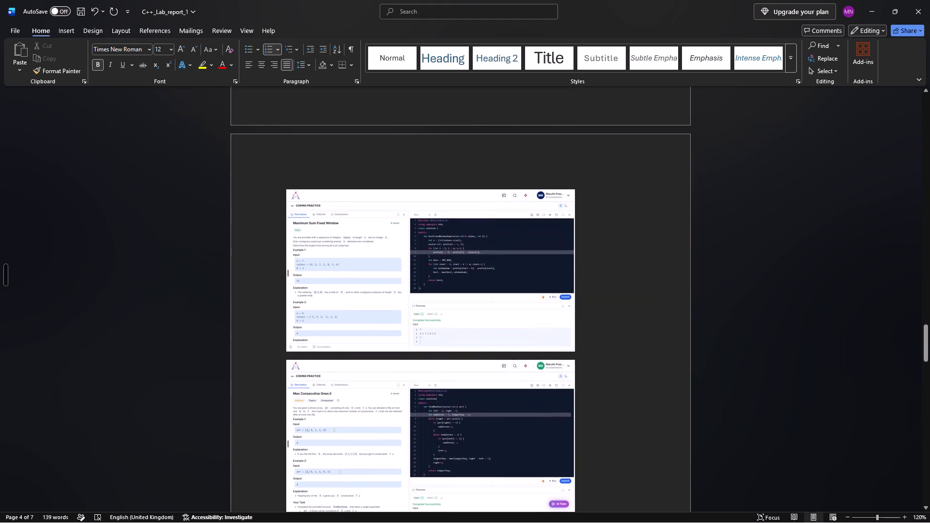
{"action": "scroll", "coordinate": [472, 165], "scroll_direction": "up", "scroll_amount": 1}
{"action": "left_click", "coordinate": [570, 203]}
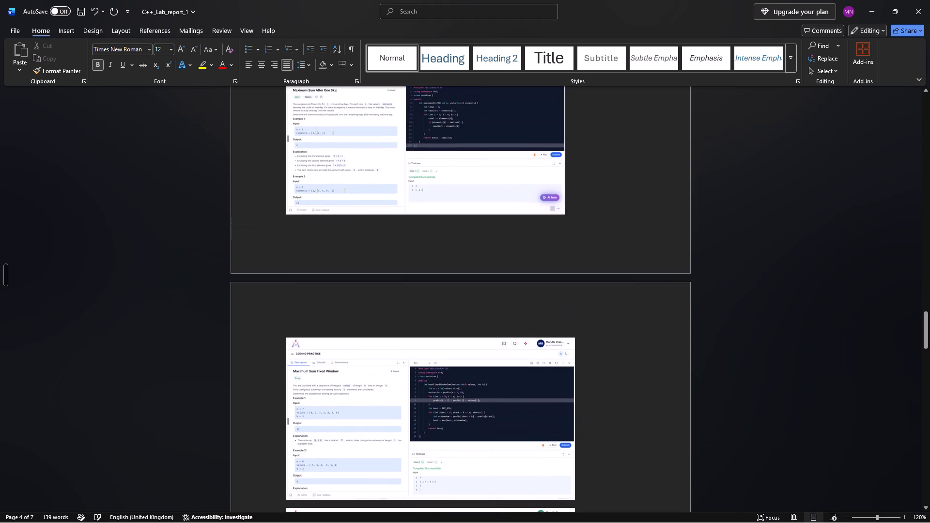
{"action": "key", "text": "Return"}
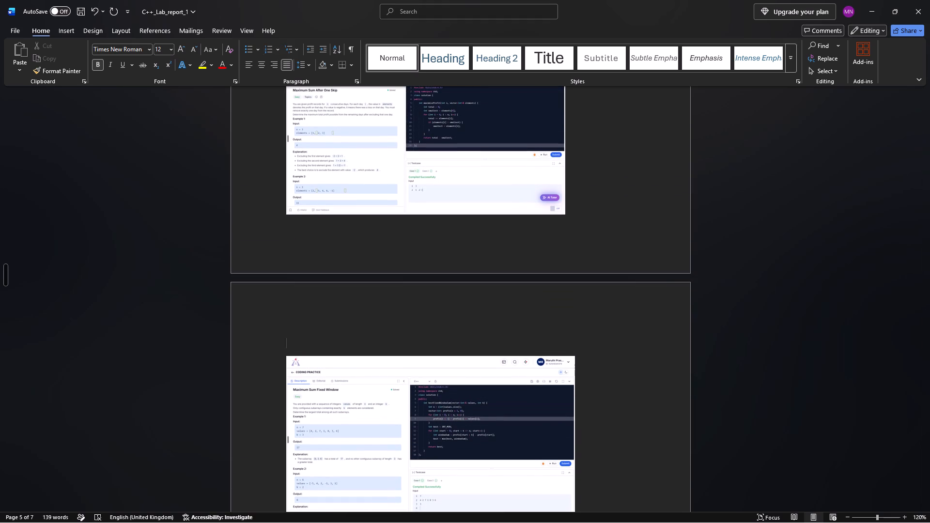
{"action": "key", "text": "Home"}
{"action": "key", "text": "period"}
{"action": "key", "text": "Left"}
{"action": "key", "text": "7"}
{"action": "key", "text": "0"}
{"action": "key", "text": "BackSpace"}
{"action": "key", "text": "Right"}
{"action": "key", "text": "space"}
{"action": "type", "text": "Maxi"}
{"action": "type", "text": "mum"}
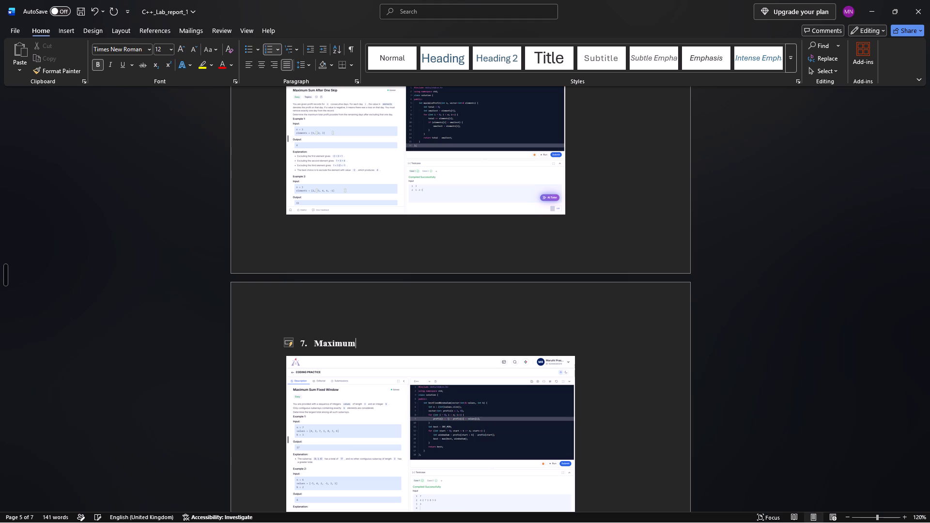
{"action": "key", "text": "space"}
{"action": "type", "text": "SUm"}
{"action": "key", "text": "space"}
{"action": "type", "text": "Fixed"}
{"action": "key", "text": "space"}
{"action": "type", "text": "Window"}
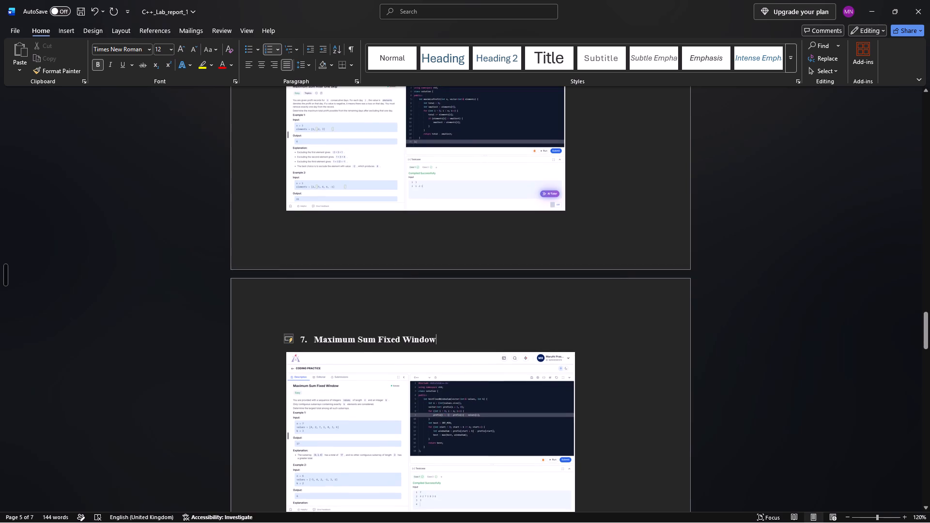
Insert a new line after the Maximum Sum Fixed Window screenshot with the numbered heading "8. Max Consecutive Ones II" above the eighth screenshot.
{"action": "scroll", "coordinate": [484, 284], "scroll_direction": "down", "scroll_amount": 2}
{"action": "left_click", "coordinate": [585, 263]}
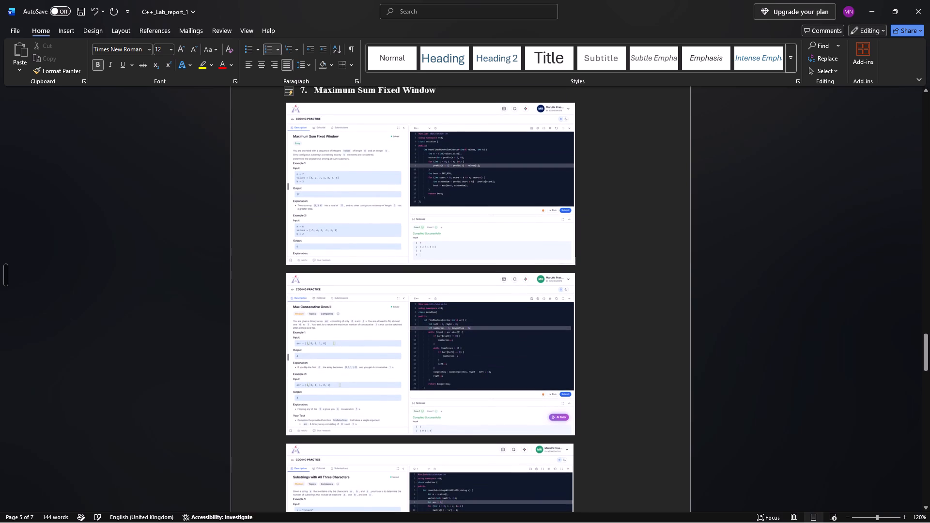
{"action": "key", "text": "Return"}
{"action": "key", "text": "5"}
{"action": "key", "text": "BackSpace"}
{"action": "type", "text": "8."}
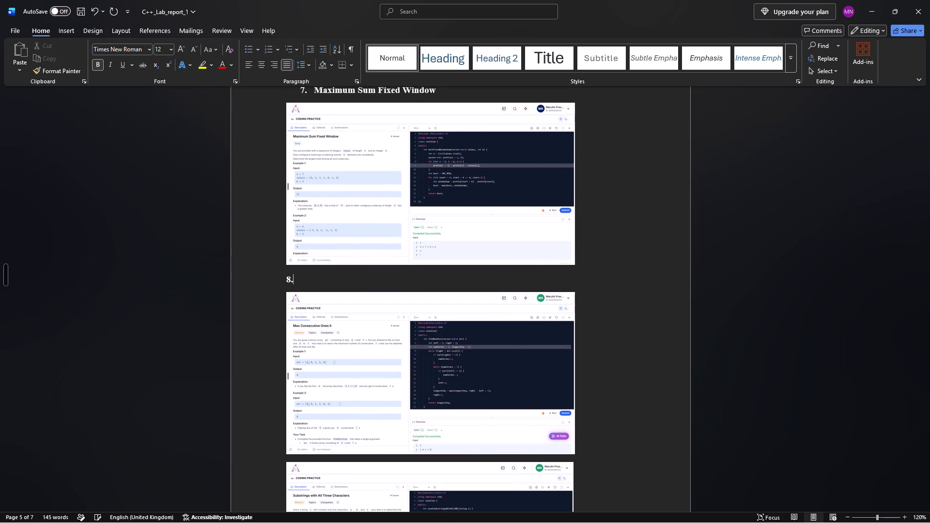
{"action": "key", "text": "space"}
{"action": "type", "text": "Max Con"}
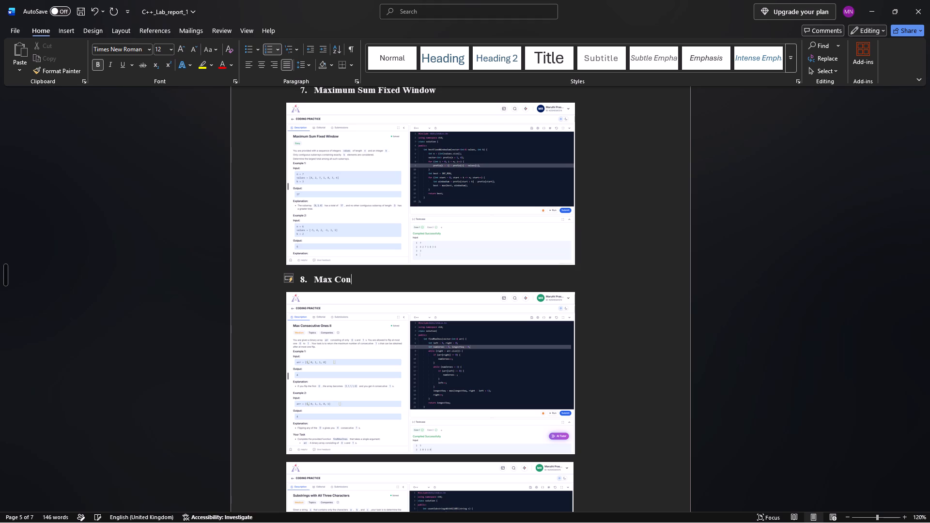
{"action": "key", "text": "s"}
{"action": "key", "text": "e"}
{"action": "type", "text": "cur"}
{"action": "key", "text": "BackSpace"}
{"action": "type", "text": "tive"}
{"action": "key", "text": "space"}
{"action": "type", "text": "Ones"}
{"action": "key", "text": "space"}
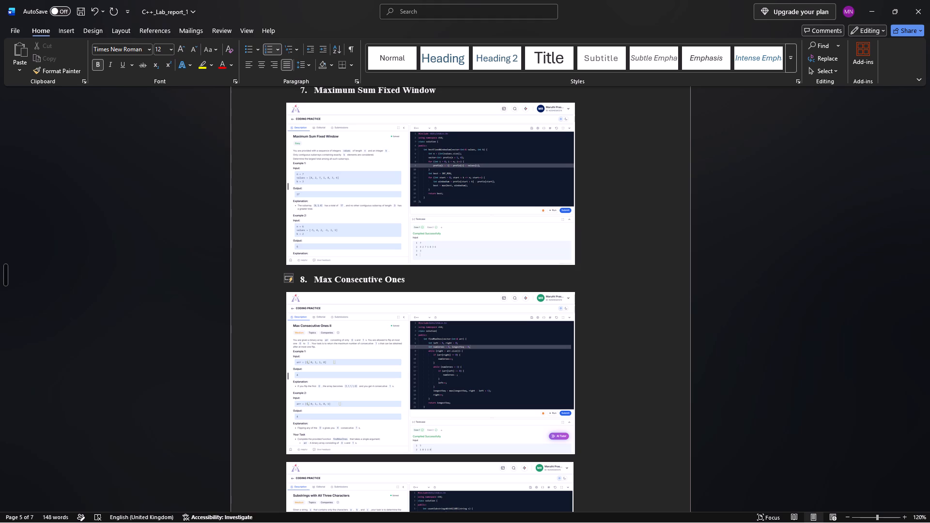
{"action": "type", "text": "II"}
Place the text cursor directly after the Max Consecutive Ones II screenshot.
{"action": "scroll", "coordinate": [499, 286], "scroll_direction": "down", "scroll_amount": 4}
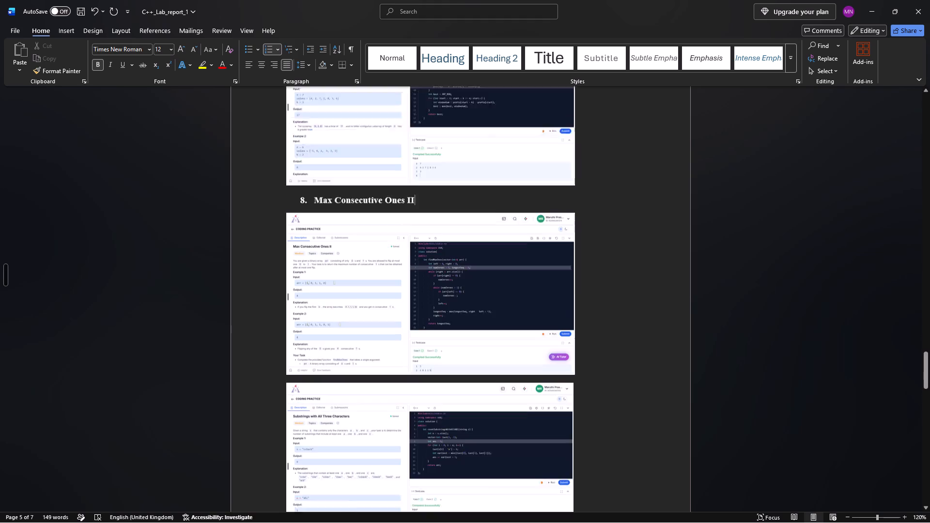
{"action": "scroll", "coordinate": [499, 286], "scroll_direction": "down", "scroll_amount": 4}
{"action": "left_click", "coordinate": [583, 236]}
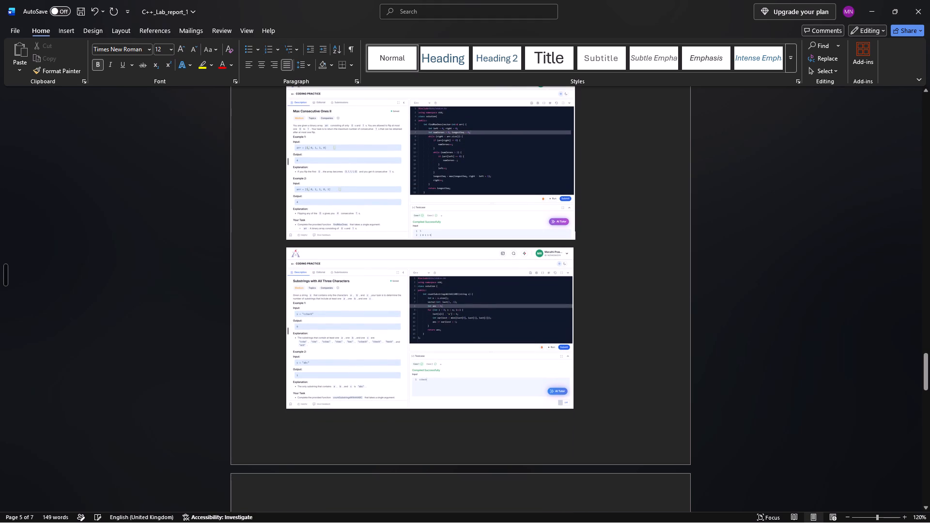
Open the bookmarked learning.ccbp.in site in a Chrome profile and return to the Word document.
{"action": "key", "text": "alt+Tab"}
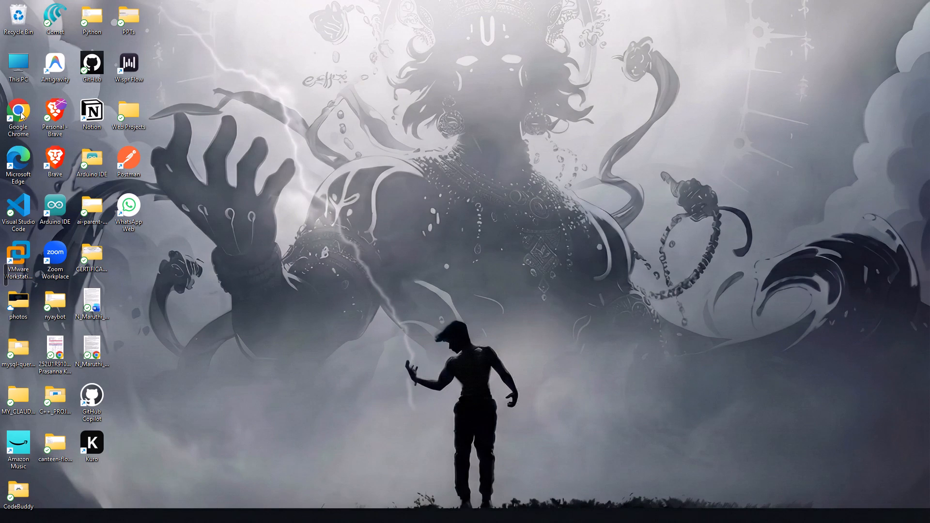
{"action": "double_click", "coordinate": [20, 112]}
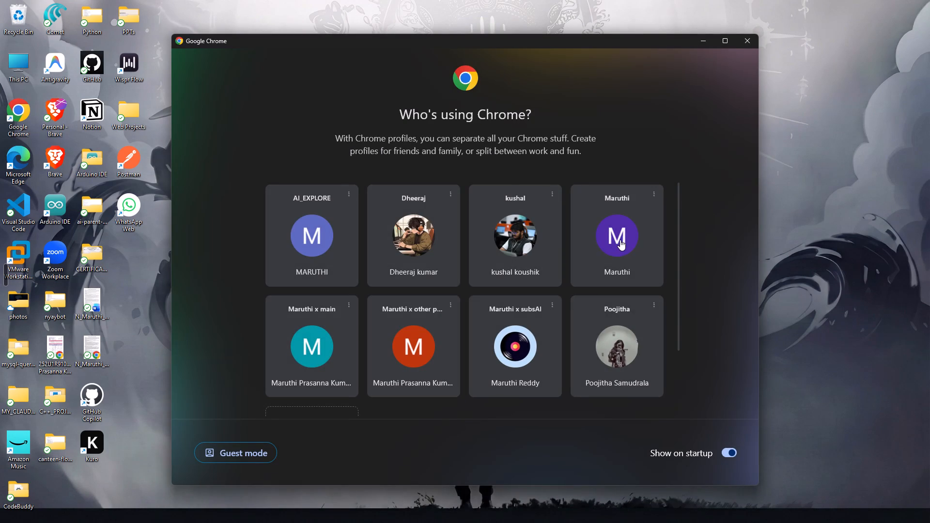
{"action": "left_click", "coordinate": [620, 240]}
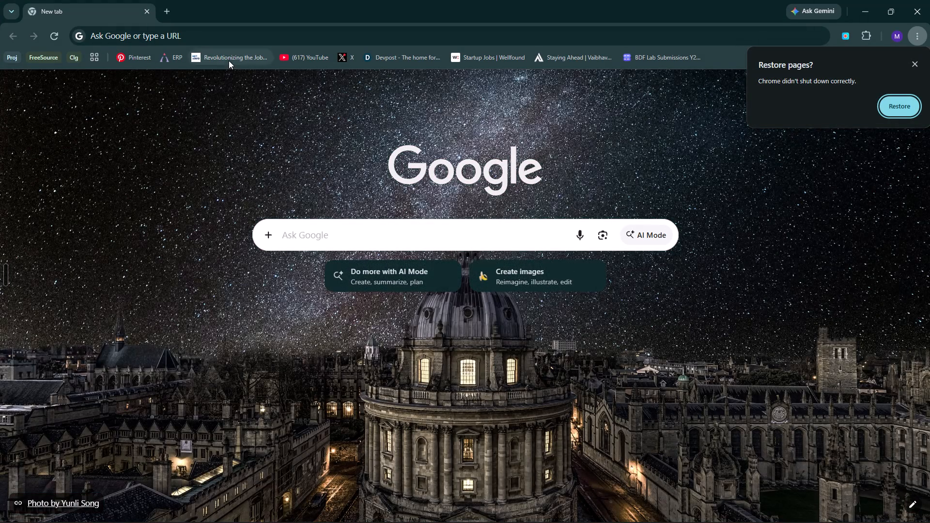
{"action": "left_click", "coordinate": [229, 61]}
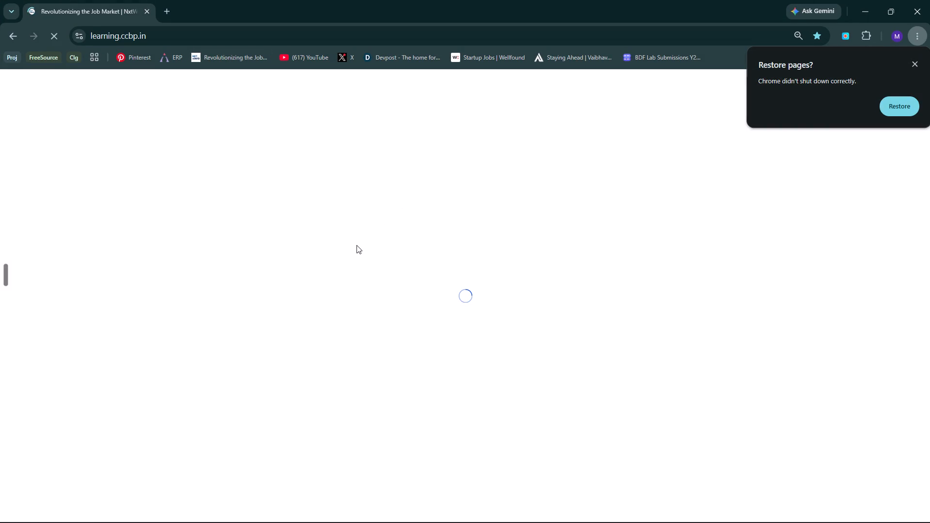
{"action": "key", "text": "alt+Tab"}
{"action": "key", "text": "alt+Tab"}
{"action": "key", "text": "alt+Tab"}
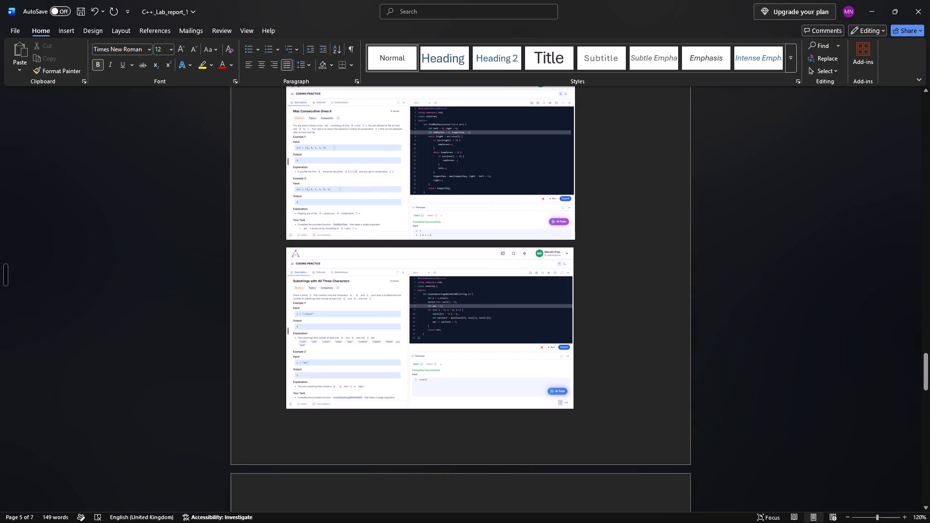
Insert a new line after the Max Consecutive Ones II screenshot.
{"action": "key", "text": "Return"}
Shrink the Maximum Sum Fixed Window screenshot by about 5%, keeping its proportions.
{"action": "scroll", "coordinate": [593, 231], "scroll_direction": "up", "scroll_amount": 1}
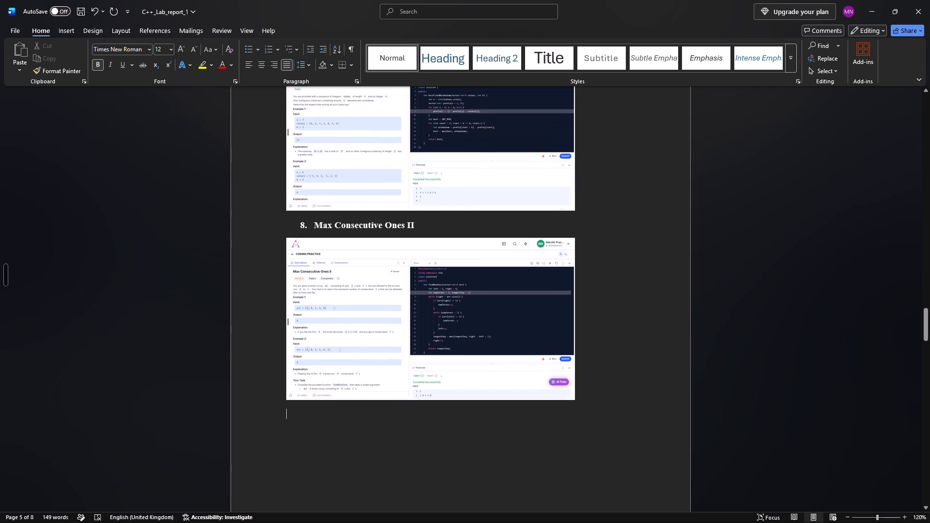
{"action": "scroll", "coordinate": [466, 350], "scroll_direction": "up", "scroll_amount": 1}
{"action": "left_click", "coordinate": [453, 262]}
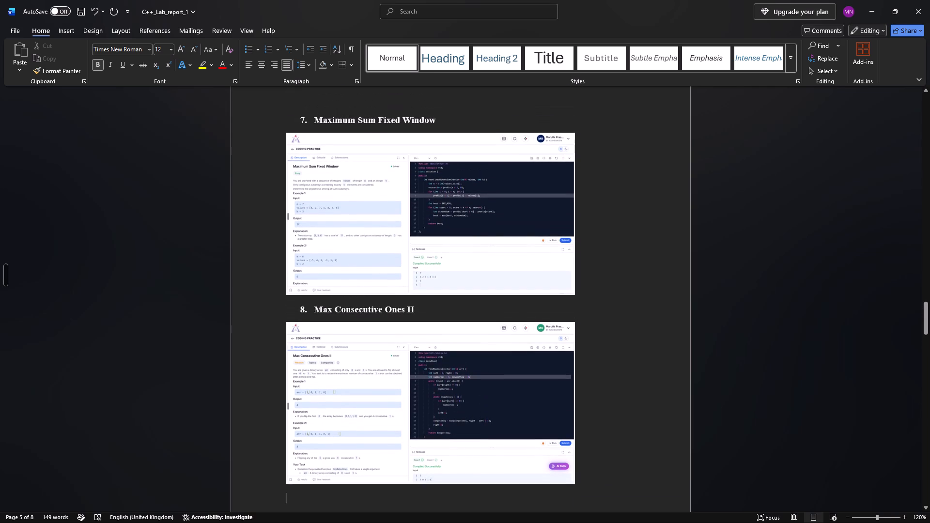
{"action": "left_click_drag", "start_coordinate": [577, 296], "coordinate": [559, 281]}
Shrink the Max Consecutive Ones II screenshot proportionally to match the width of the Maximum Sum Fixed Window screenshot.
{"action": "left_click", "coordinate": [541, 374]}
{"action": "scroll", "coordinate": [541, 374], "scroll_direction": "down", "scroll_amount": 1}
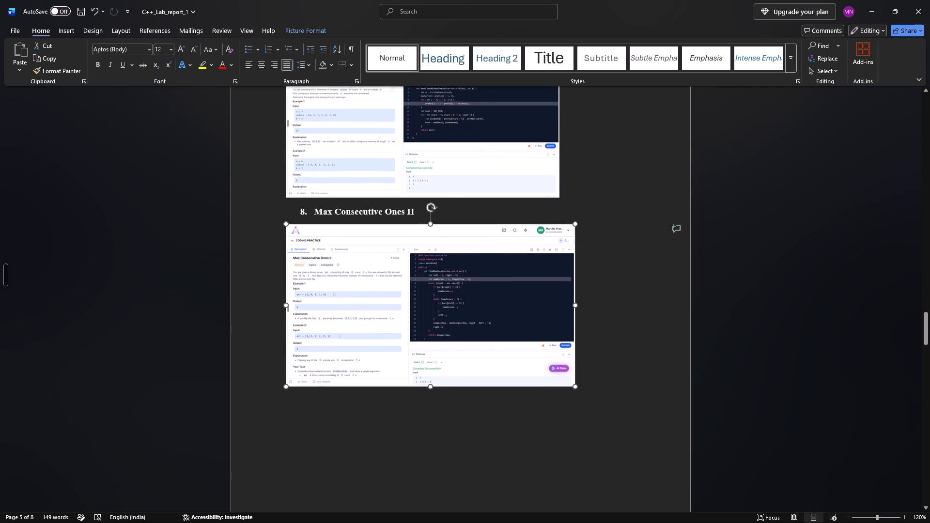
{"action": "scroll", "coordinate": [541, 374], "scroll_direction": "down", "scroll_amount": 1}
{"action": "left_click_drag", "start_coordinate": [574, 334], "coordinate": [573, 333]}
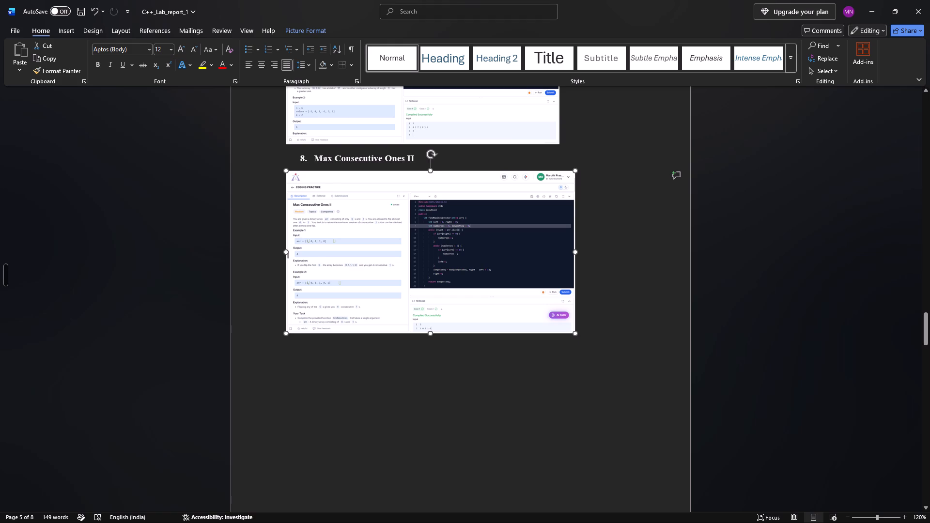
{"action": "left_click_drag", "start_coordinate": [573, 333], "coordinate": [538, 324]}
Add the numbered heading "9. Sub String With All Three Characters" on a new line after the Max Consecutive Ones II screenshot.
{"action": "left_click", "coordinate": [570, 321]}
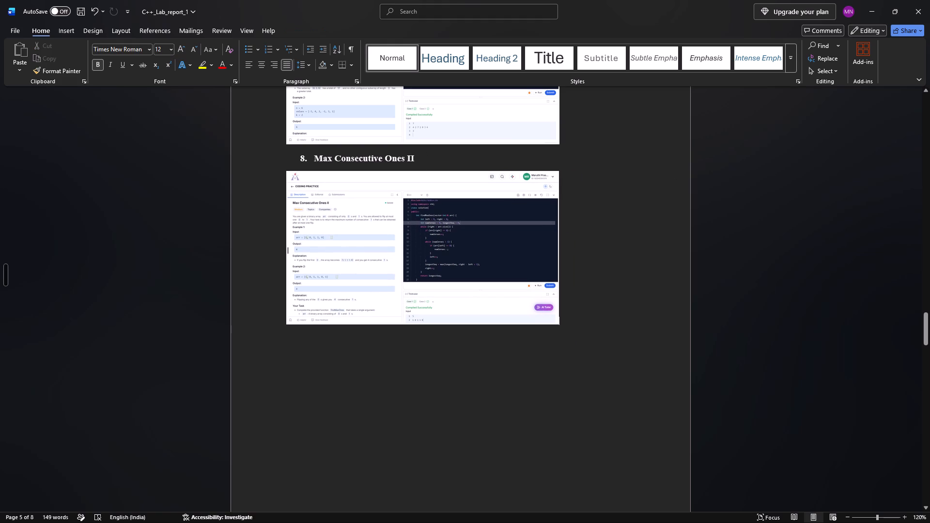
{"action": "key", "text": "Return"}
{"action": "type", "text": "9."}
{"action": "key", "text": "space"}
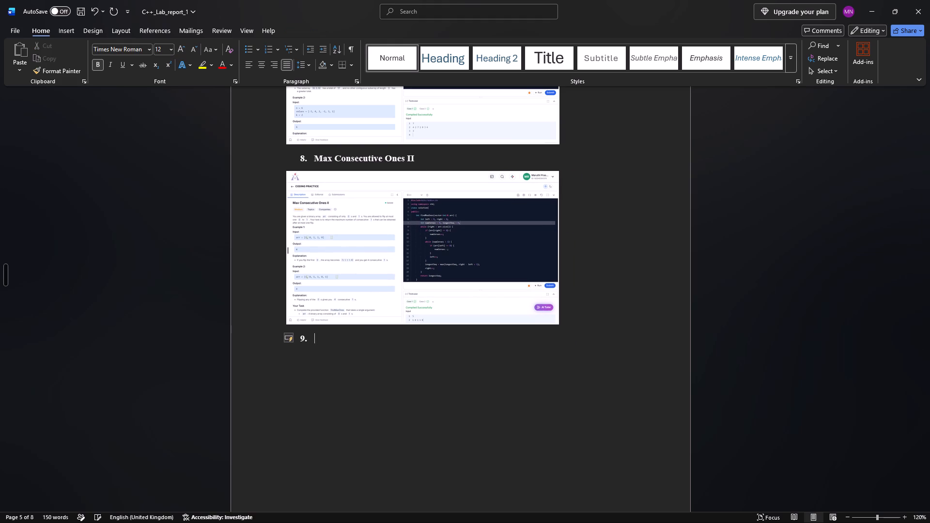
{"action": "scroll", "coordinate": [570, 321], "scroll_direction": "down", "scroll_amount": 2}
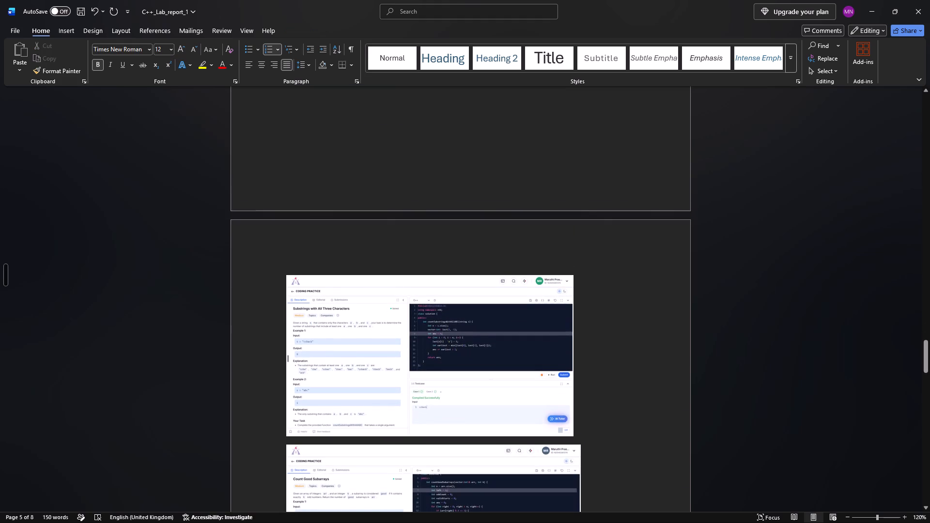
{"action": "scroll", "coordinate": [570, 321], "scroll_direction": "up", "scroll_amount": 4}
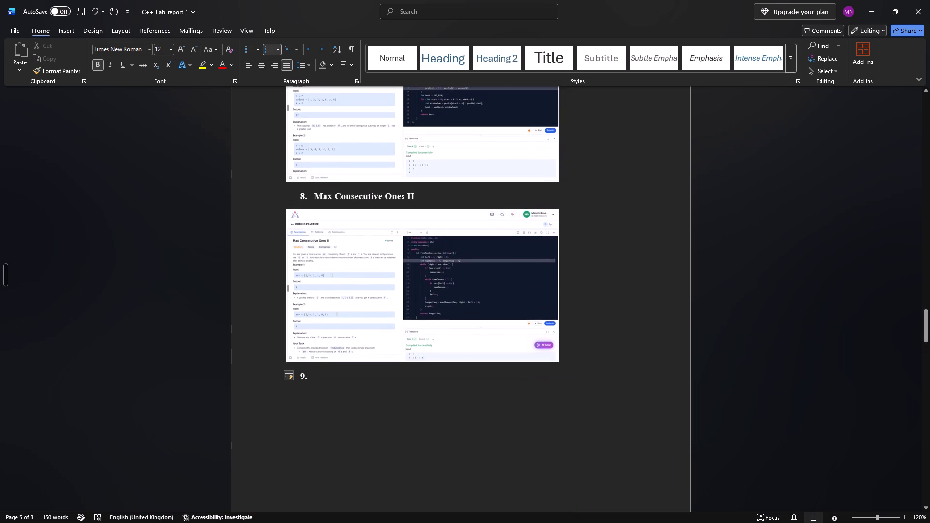
{"action": "type", "text": "Sub Strinf"}
{"action": "key", "text": "BackSpace"}
{"action": "type", "text": "g With ALl"}
{"action": "key", "text": "space"}
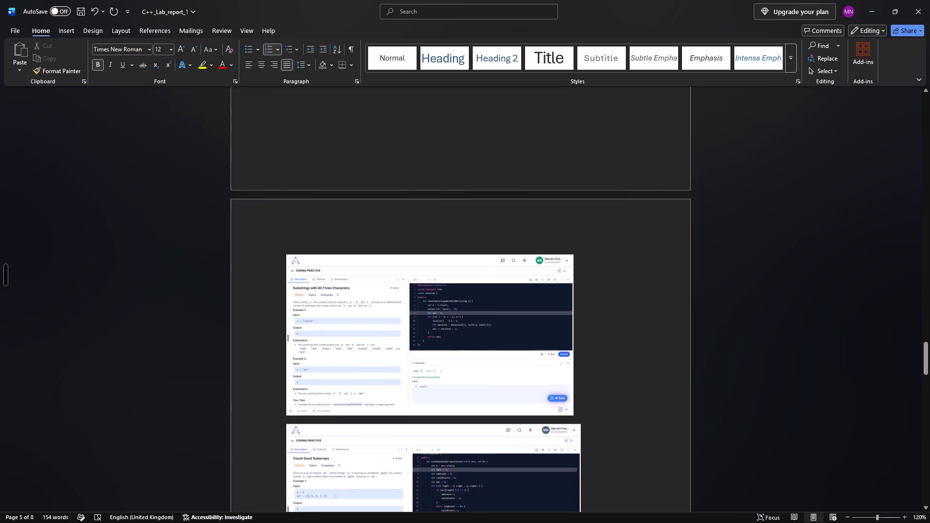
{"action": "type", "text": "Three Char"}
{"action": "type", "text": "acters"}
{"action": "scroll", "coordinate": [478, 226], "scroll_direction": "up", "scroll_amount": 1}
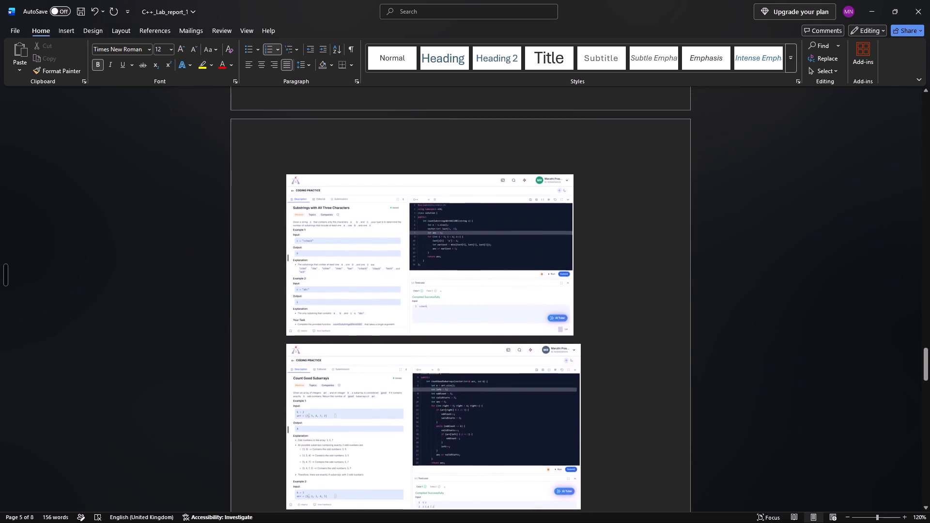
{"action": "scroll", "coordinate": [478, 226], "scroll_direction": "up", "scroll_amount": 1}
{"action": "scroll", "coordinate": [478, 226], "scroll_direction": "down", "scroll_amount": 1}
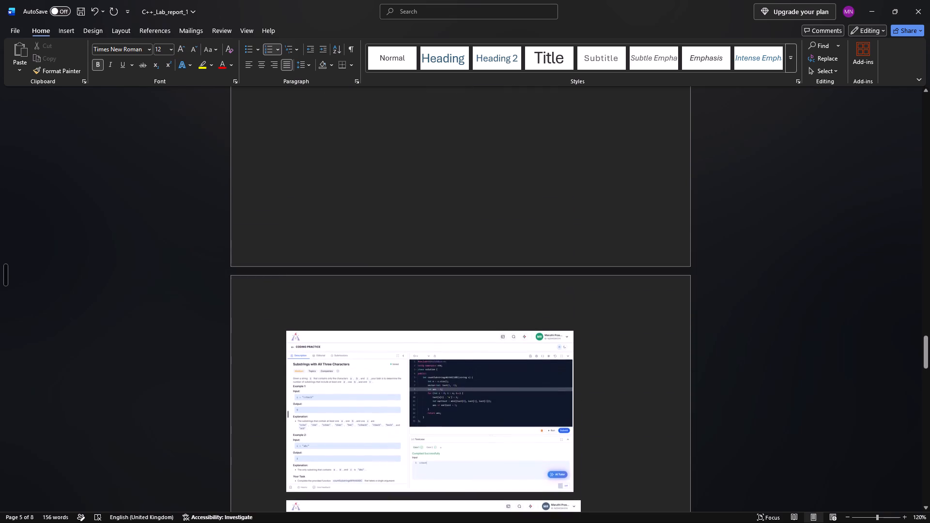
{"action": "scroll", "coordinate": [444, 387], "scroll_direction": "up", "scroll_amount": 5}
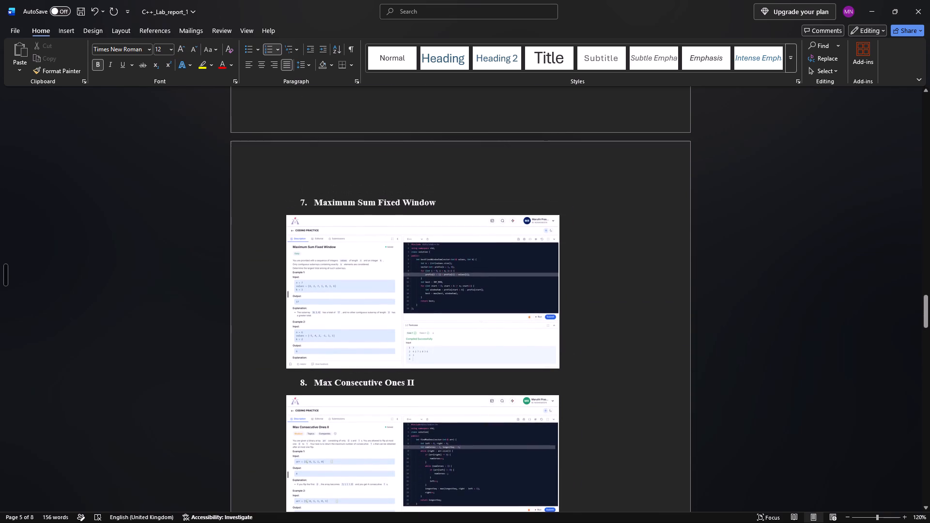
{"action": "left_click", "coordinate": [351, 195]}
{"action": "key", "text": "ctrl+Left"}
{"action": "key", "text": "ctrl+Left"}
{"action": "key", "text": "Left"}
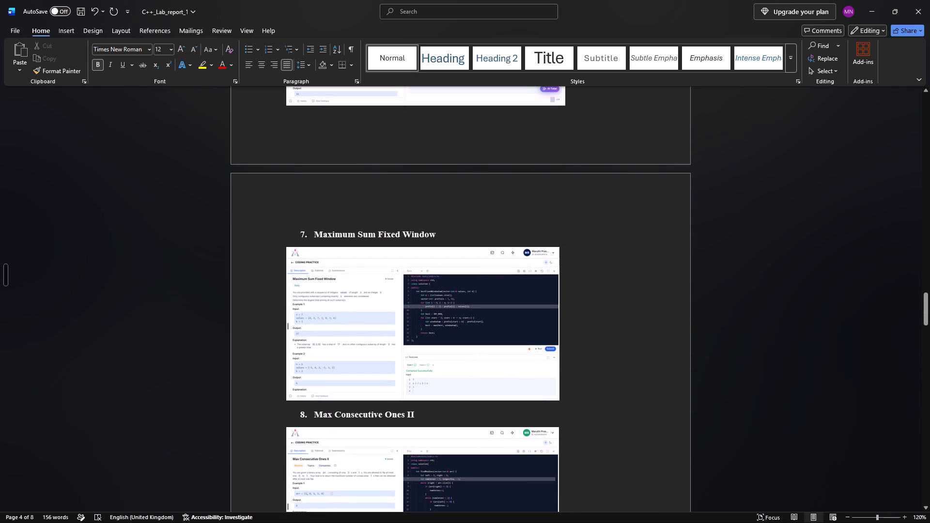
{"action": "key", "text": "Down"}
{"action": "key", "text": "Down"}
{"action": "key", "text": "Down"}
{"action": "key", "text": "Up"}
Shrink the Substrings with All Three Characters screenshot proportionally by about 11% so it can fit under its heading.
{"action": "scroll", "coordinate": [351, 195], "scroll_direction": "down", "scroll_amount": 2}
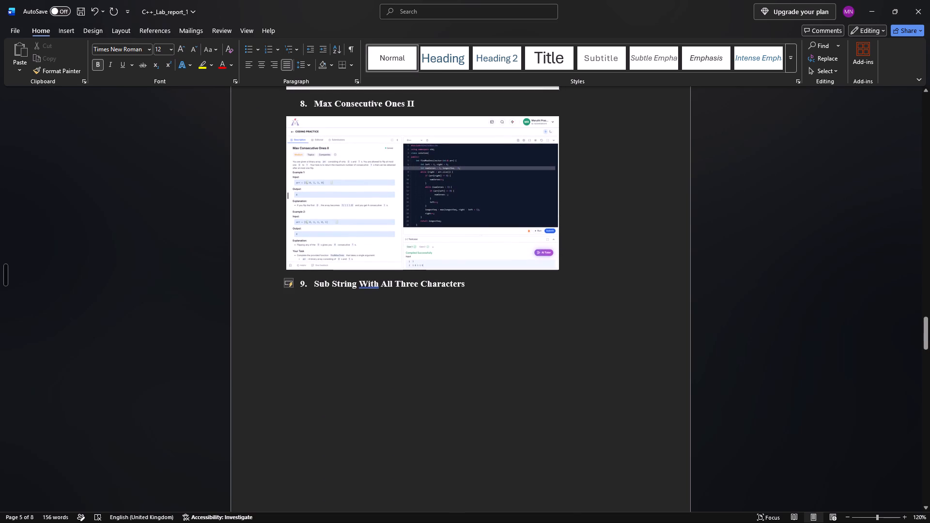
{"action": "scroll", "coordinate": [476, 287], "scroll_direction": "down", "scroll_amount": 1}
{"action": "left_click", "coordinate": [424, 448]}
{"action": "scroll", "coordinate": [424, 448], "scroll_direction": "down", "scroll_amount": 1}
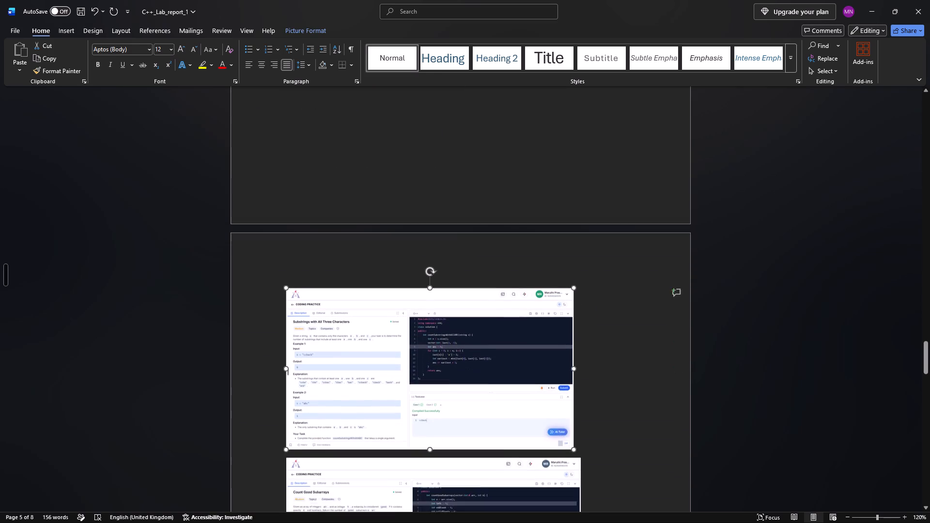
{"action": "scroll", "coordinate": [424, 448], "scroll_direction": "down", "scroll_amount": 1}
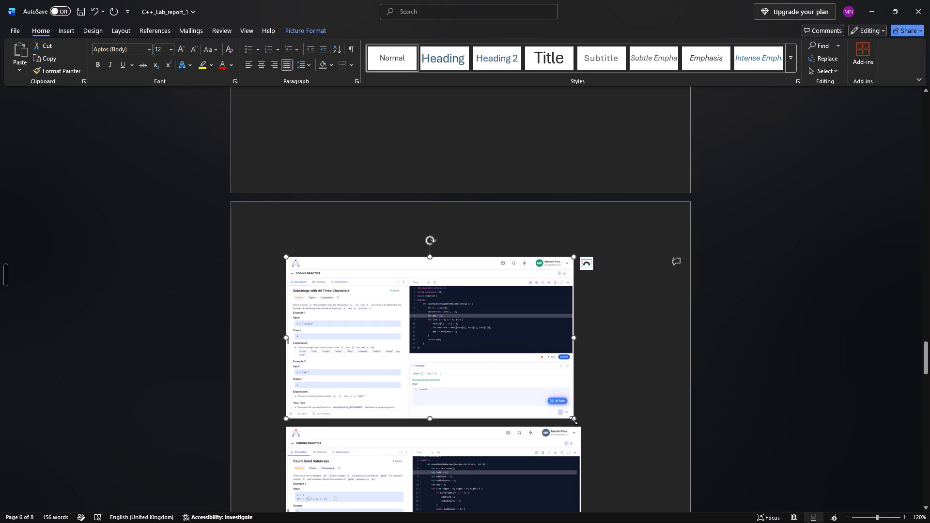
{"action": "left_click_drag", "start_coordinate": [573, 420], "coordinate": [529, 388]}
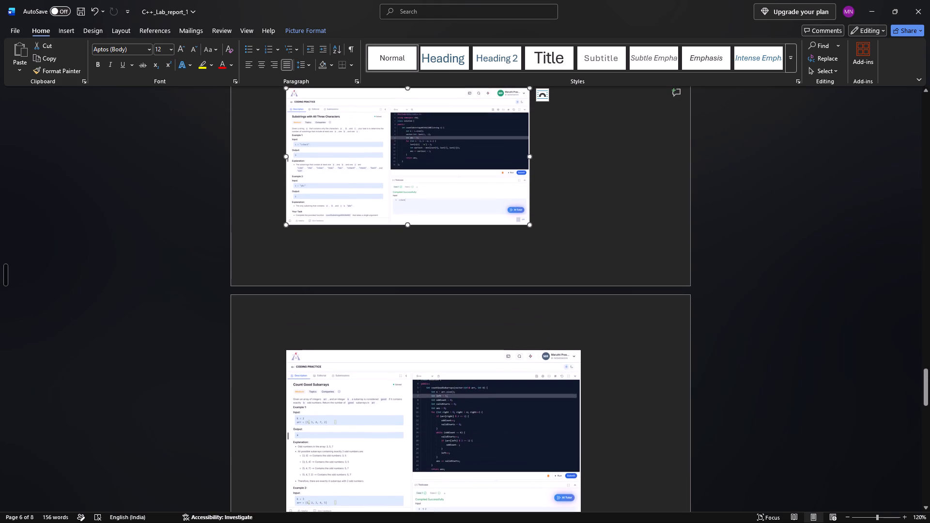
{"action": "scroll", "coordinate": [563, 249], "scroll_direction": "up", "scroll_amount": 2}
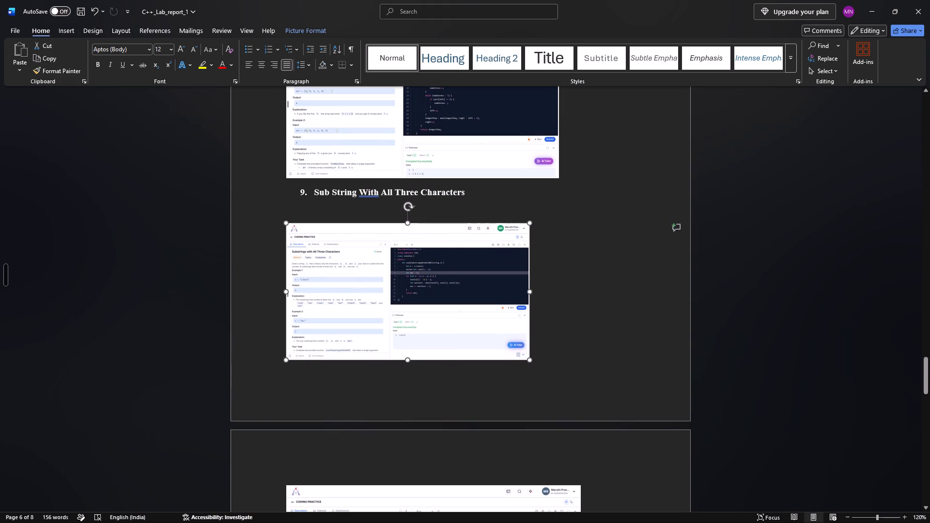
{"action": "left_click_drag", "start_coordinate": [529, 361], "coordinate": [541, 363]}
Shrink the Max Consecutive Ones II screenshot proportionally to about 6.7 cm high by 11.9 cm wide.
{"action": "scroll", "coordinate": [557, 246], "scroll_direction": "up", "scroll_amount": 4}
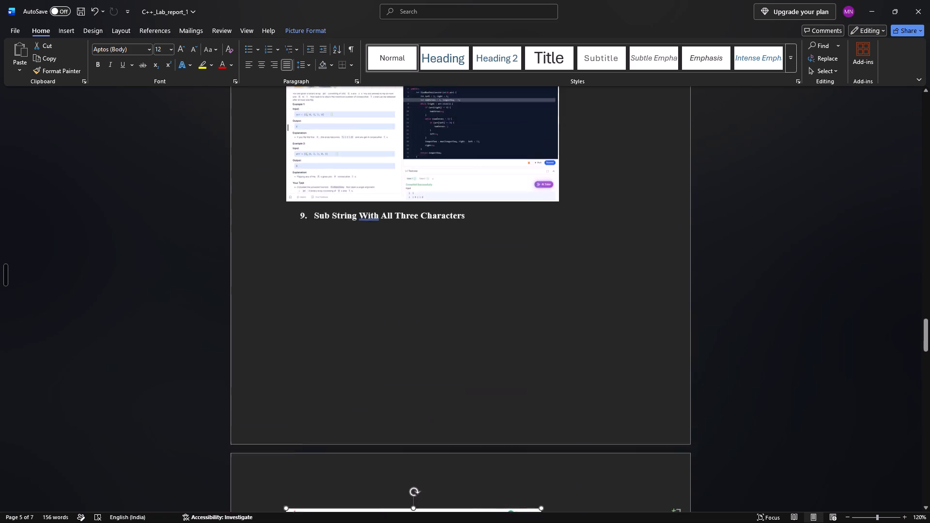
{"action": "scroll", "coordinate": [557, 246], "scroll_direction": "up", "scroll_amount": 2}
{"action": "left_click", "coordinate": [521, 281]}
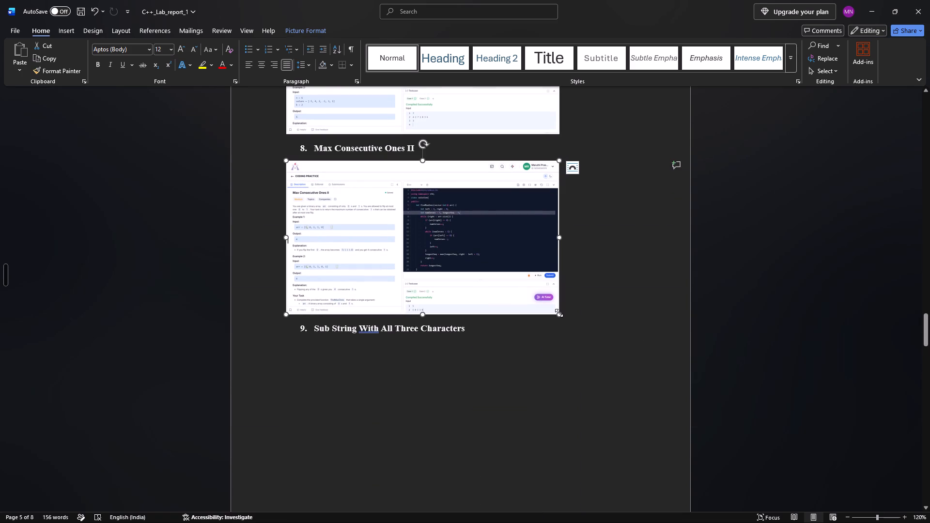
{"action": "right_click_drag", "start_coordinate": [559, 313], "coordinate": [547, 307]}
Shrink the Maximum Sum Fixed Window screenshot proportionally to about 6.7 cm high by 11.9 cm wide.
{"action": "scroll", "coordinate": [577, 214], "scroll_direction": "up", "scroll_amount": 1}
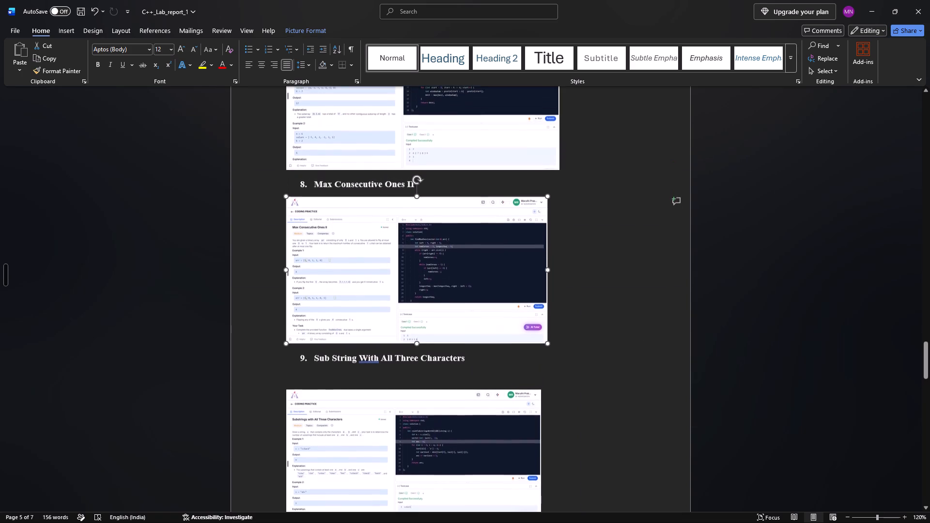
{"action": "scroll", "coordinate": [577, 214], "scroll_direction": "up", "scroll_amount": 1}
{"action": "left_click", "coordinate": [545, 184]}
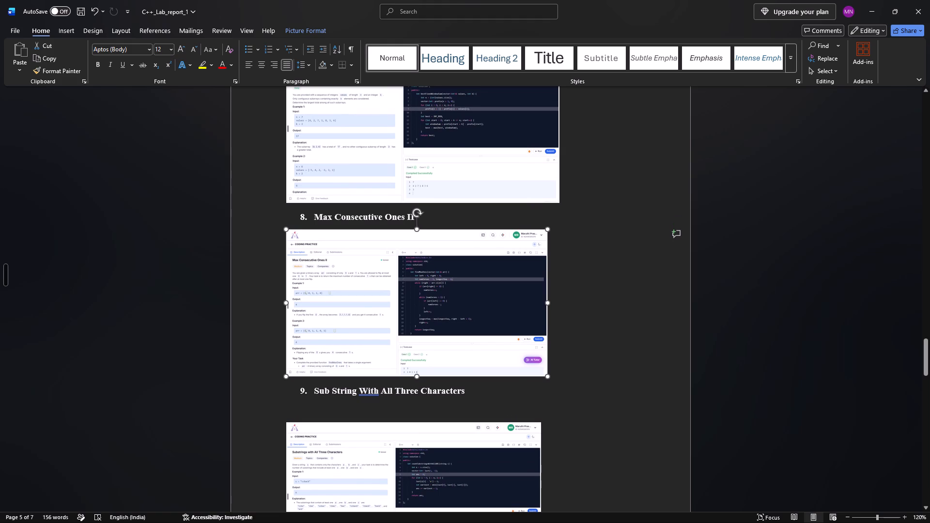
{"action": "left_click", "coordinate": [529, 178]}
{"action": "double_click", "coordinate": [529, 178]}
{"action": "double_click", "coordinate": [529, 178]}
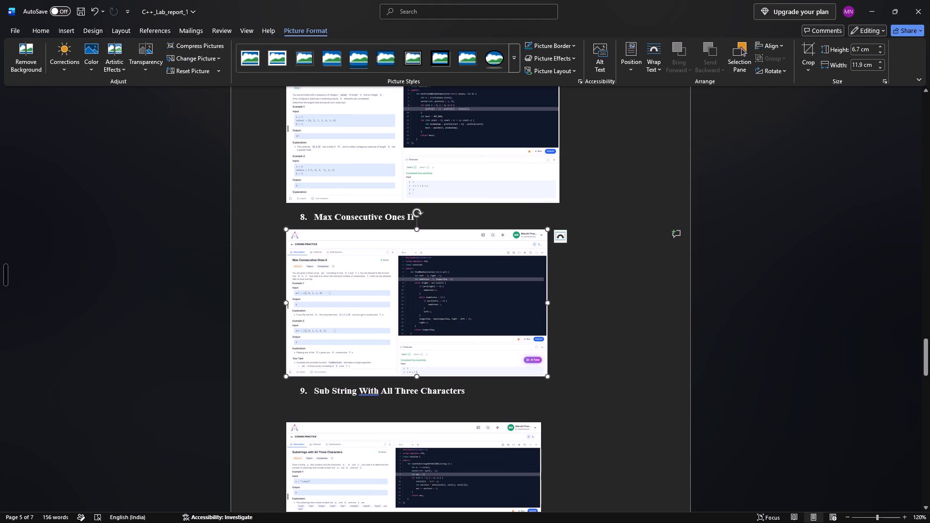
{"action": "left_click_drag", "start_coordinate": [560, 203], "coordinate": [552, 201]}
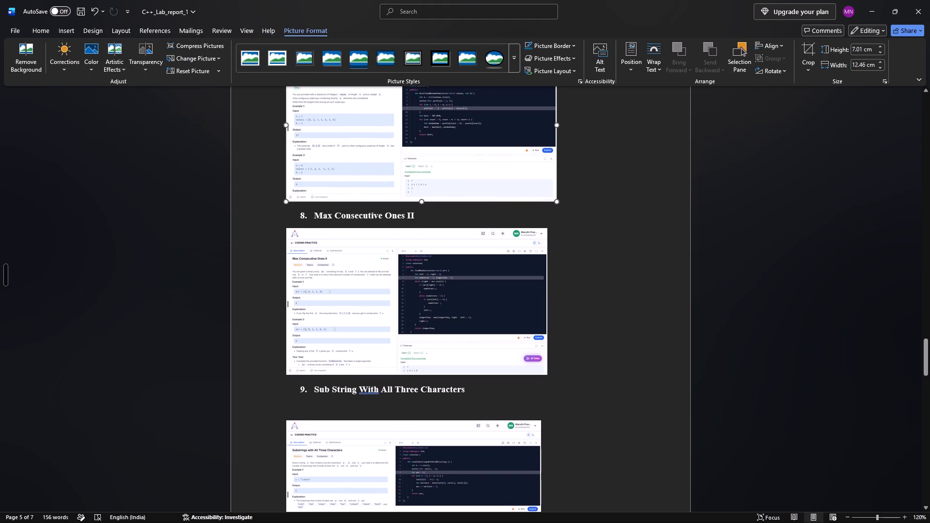
{"action": "left_click_drag", "start_coordinate": [552, 201], "coordinate": [543, 195]}
Delete the empty line between heading 9 and the Substrings with All Three Characters screenshot.
{"action": "scroll", "coordinate": [587, 299], "scroll_direction": "down", "scroll_amount": 1}
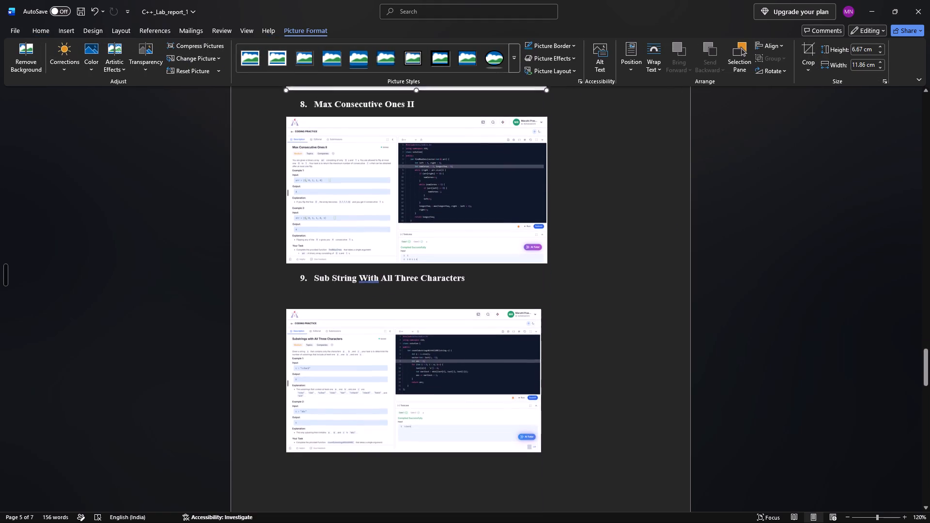
{"action": "scroll", "coordinate": [587, 299], "scroll_direction": "down", "scroll_amount": 1}
{"action": "left_click", "coordinate": [429, 286]}
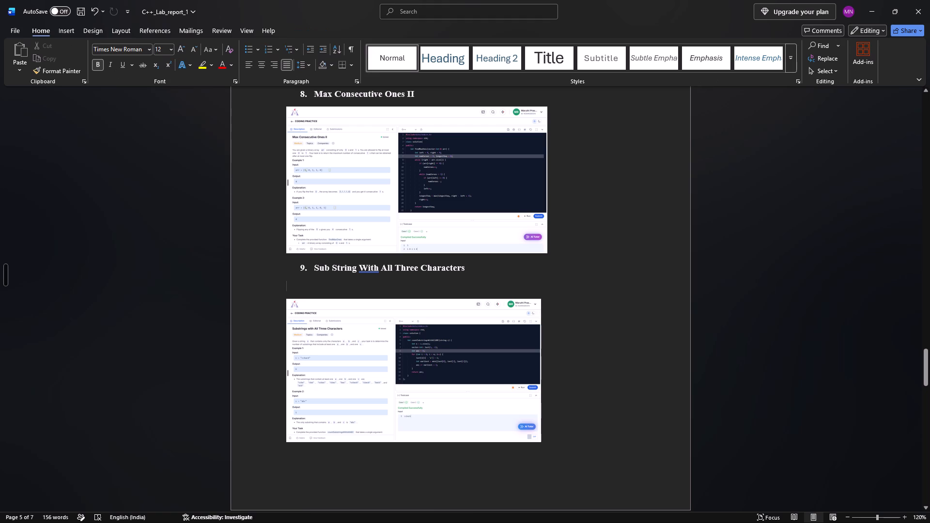
{"action": "key", "text": "Delete"}
Add the numbered heading "10. Count Good Subarrays" on a new line above the Count Good Subarrays screenshot.
{"action": "scroll", "coordinate": [429, 286], "scroll_direction": "down", "scroll_amount": 2}
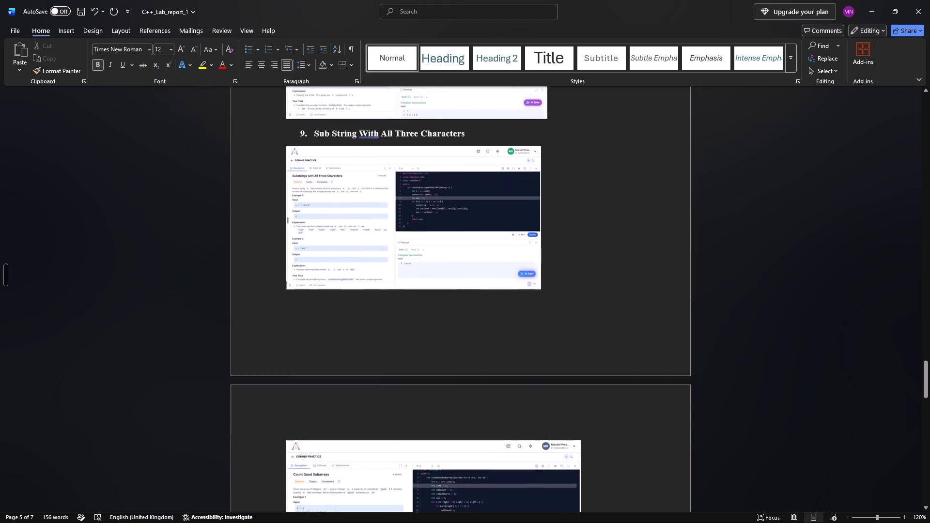
{"action": "scroll", "coordinate": [429, 286], "scroll_direction": "down", "scroll_amount": 1}
{"action": "scroll", "coordinate": [384, 196], "scroll_direction": "up", "scroll_amount": 2}
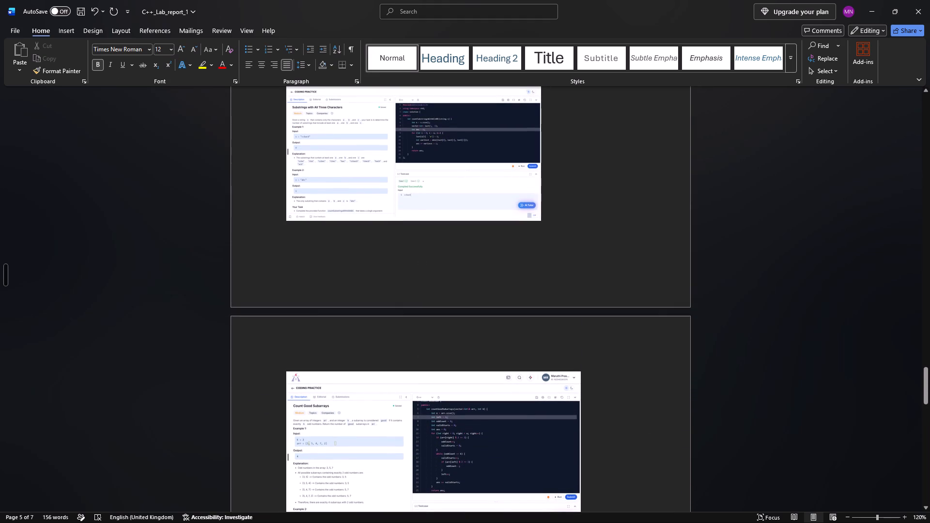
{"action": "left_click", "coordinate": [552, 212]}
{"action": "key", "text": "Return"}
{"action": "key", "text": "Return"}
{"action": "type", "text": "1."}
{"action": "key", "text": "BackSpace"}
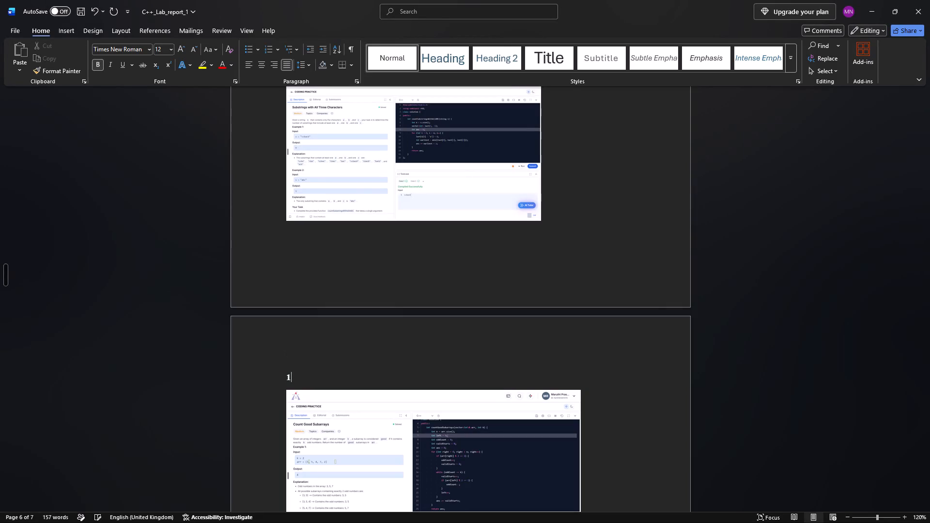
{"action": "type", "text": "0."}
{"action": "key", "text": "space"}
{"action": "type", "text": "Count"}
{"action": "key", "text": "space"}
{"action": "key", "text": "shift+f"}
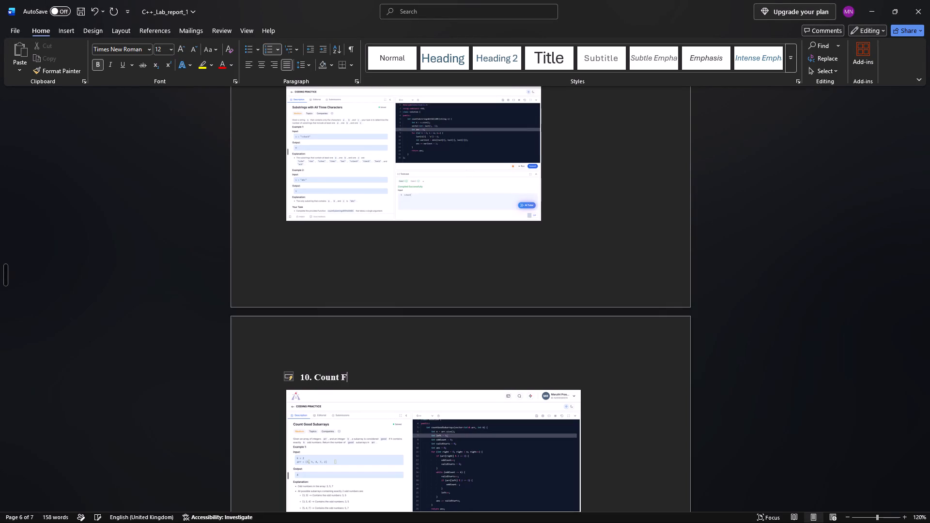
{"action": "key", "text": "shift+BackSpace"}
{"action": "type", "text": "Good Subarrays"}
Add the numbered heading "11. Longest Sub-Array with Sum K" on a new line after the Count Good Subarrays screenshot.
{"action": "scroll", "coordinate": [552, 212], "scroll_direction": "down", "scroll_amount": 1}
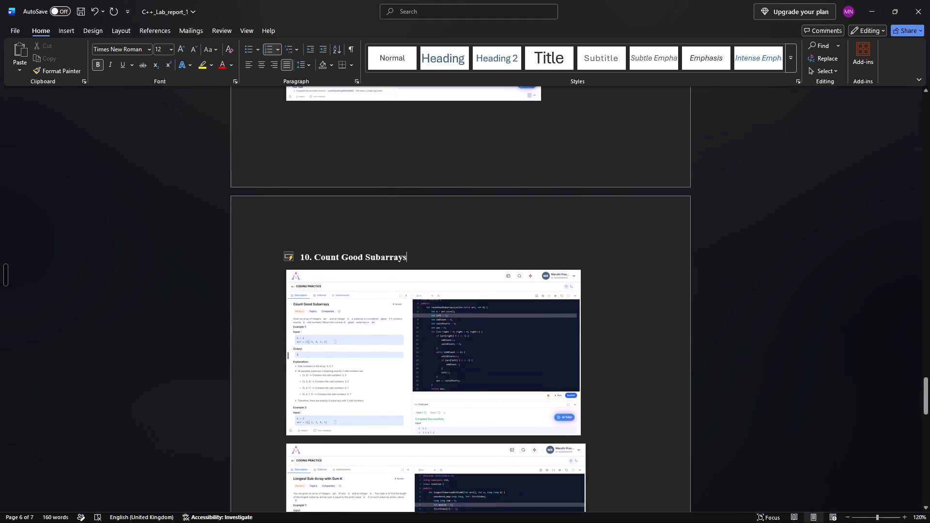
{"action": "left_click", "coordinate": [594, 423]}
{"action": "key", "text": "Return"}
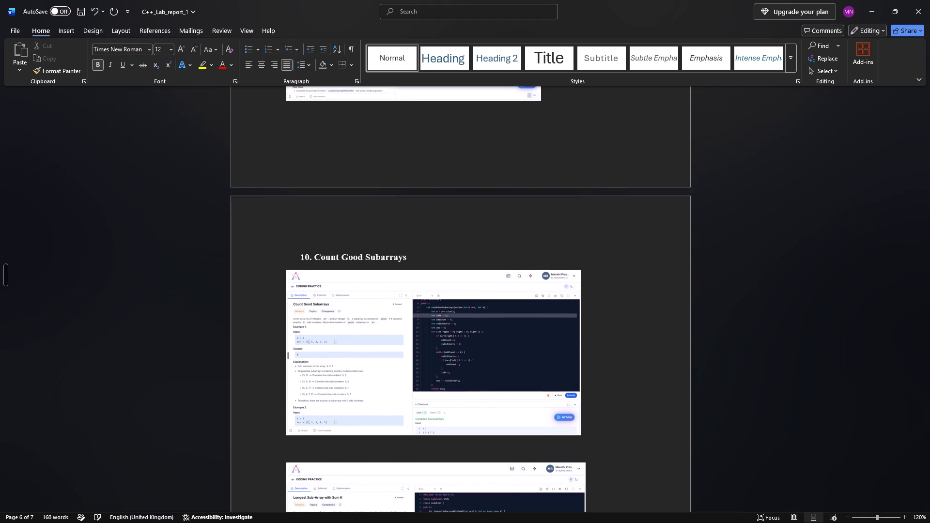
{"action": "type", "text": "11. Longest"}
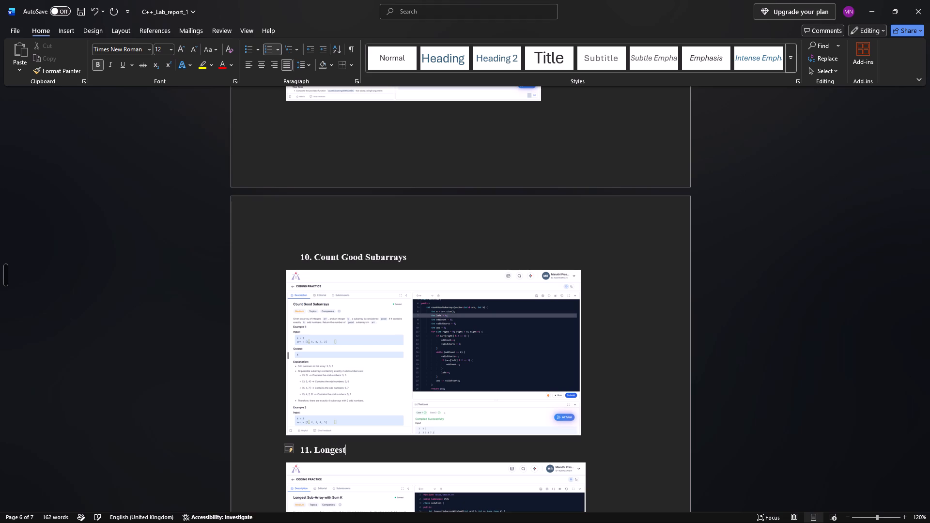
{"action": "key", "text": "space"}
{"action": "type", "text": "Sub"}
{"action": "type", "text": "-Array"}
{"action": "key", "text": "space"}
{"action": "type", "text": "with"}
{"action": "key", "text": "space"}
{"action": "type", "text": "Sum"}
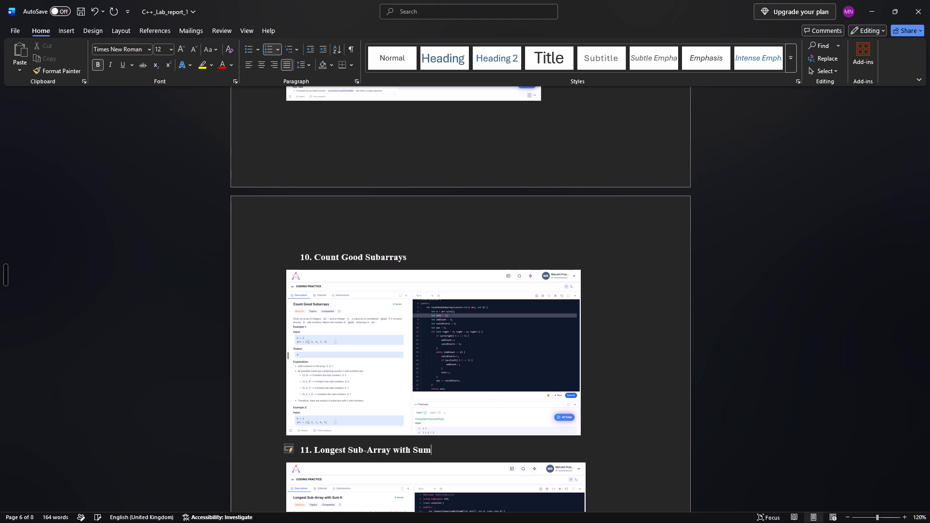
{"action": "key", "text": "space"}
{"action": "key", "text": "shift+k"}
Shrink the Longest Sub-Array with Sum K screenshot by about 10%, keeping its proportions.
{"action": "scroll", "coordinate": [594, 423], "scroll_direction": "down", "scroll_amount": 5}
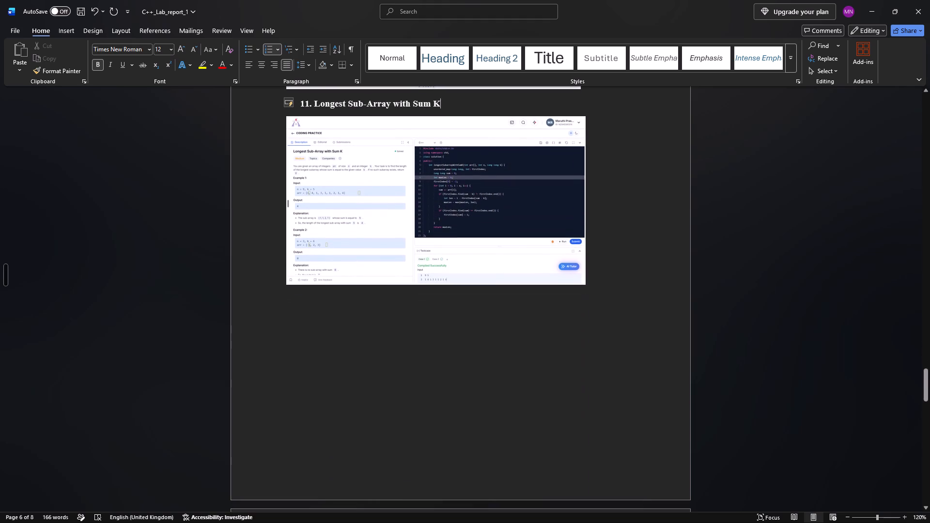
{"action": "left_click", "coordinate": [542, 225]}
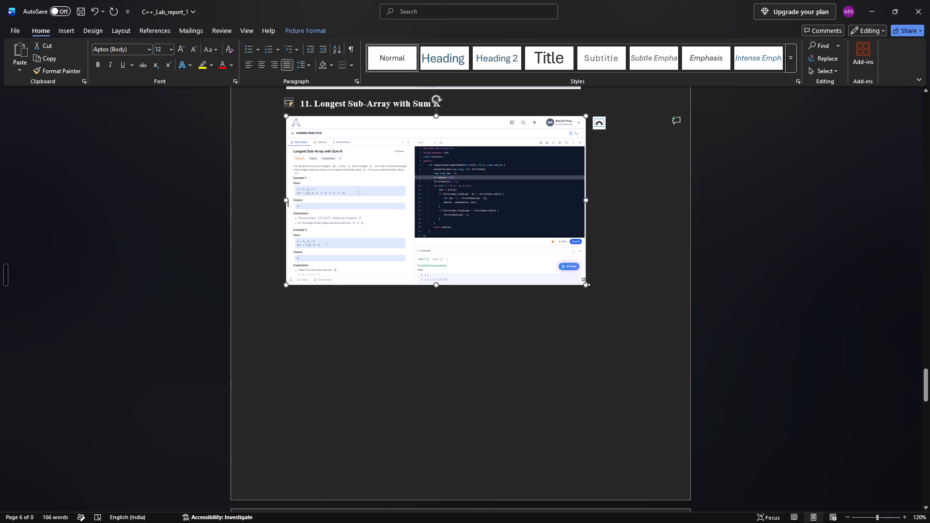
{"action": "left_click_drag", "start_coordinate": [586, 285], "coordinate": [553, 274]}
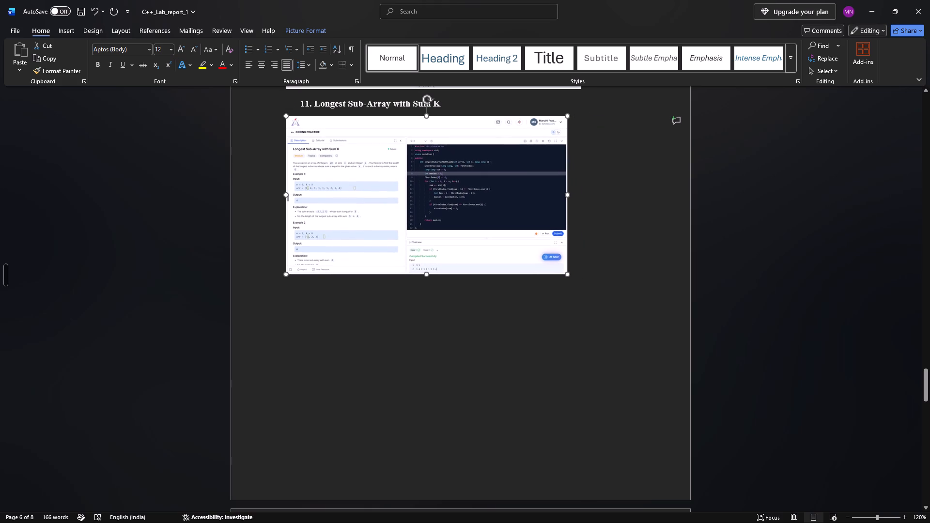
{"action": "left_click_drag", "start_coordinate": [553, 274], "coordinate": [544, 267]}
Shrink the Count Good Subarrays screenshot proportionally by about 9% to match the width of the Longest Sub-Array screenshot.
{"action": "scroll", "coordinate": [580, 251], "scroll_direction": "up", "scroll_amount": 1}
{"action": "left_click", "coordinate": [567, 190]}
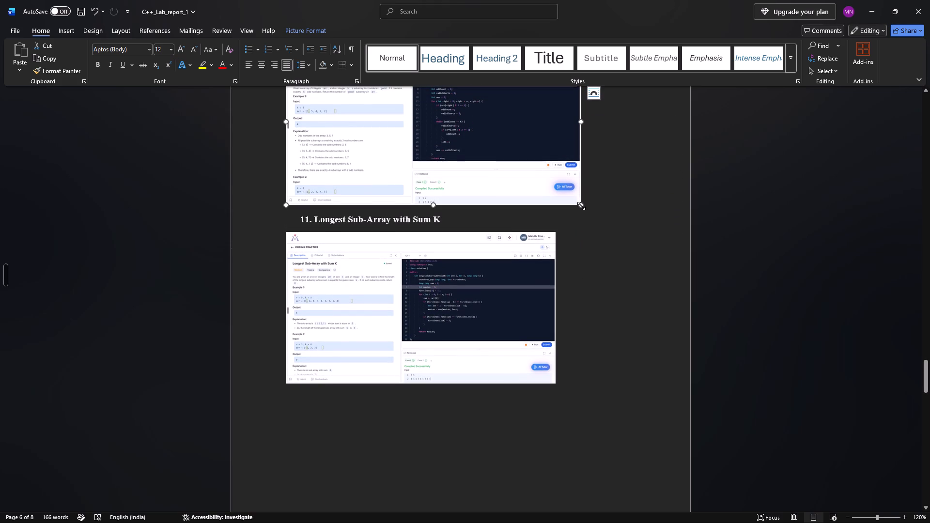
{"action": "left_click_drag", "start_coordinate": [581, 206], "coordinate": [549, 192]}
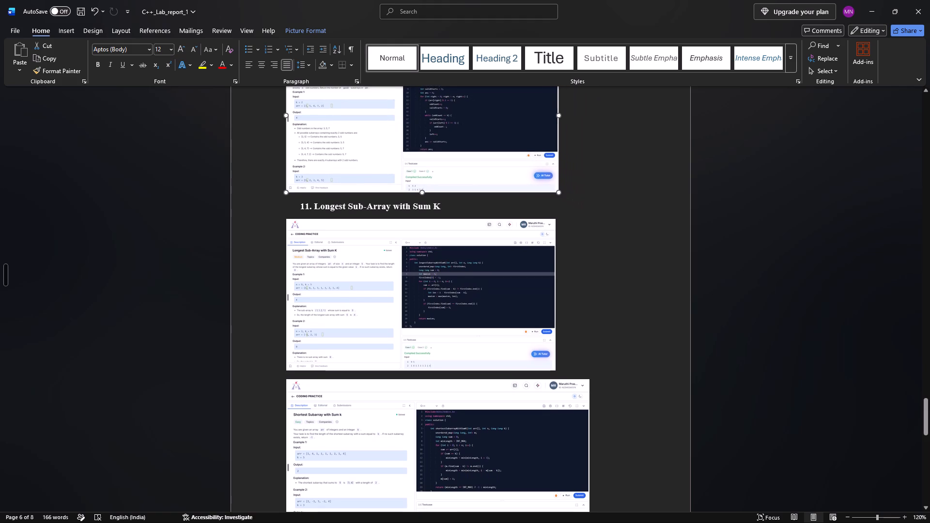
{"action": "left_click_drag", "start_coordinate": [549, 192], "coordinate": [547, 191]}
Shrink the Shortest Subarray with Sum k screenshot proportionally by about 11% to match the width of the screenshot above.
{"action": "scroll", "coordinate": [577, 403], "scroll_direction": "down", "scroll_amount": 1}
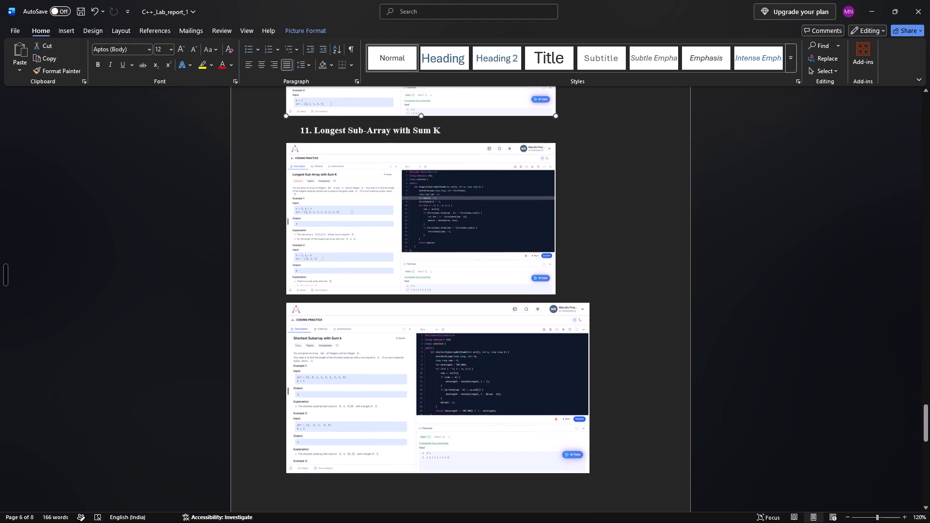
{"action": "left_click", "coordinate": [511, 400]}
{"action": "left_click_drag", "start_coordinate": [590, 474], "coordinate": [557, 452]}
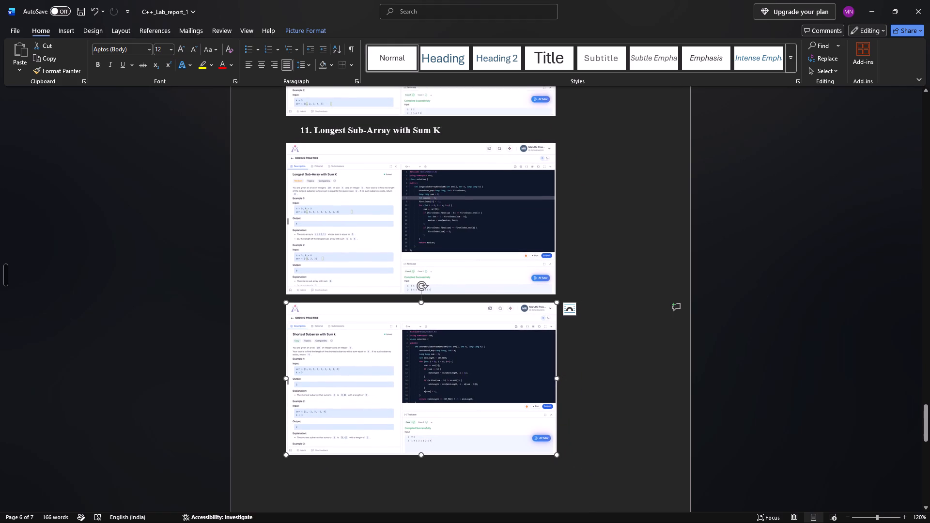
Add the numbered heading "12. Shortest Subarray with Sum K" on a new line above the Shortest Subarray screenshot.
{"action": "left_click", "coordinate": [562, 290]}
{"action": "key", "text": "Return"}
{"action": "type", "text": "12."}
{"action": "key", "text": "space"}
{"action": "type", "text": "Shor"}
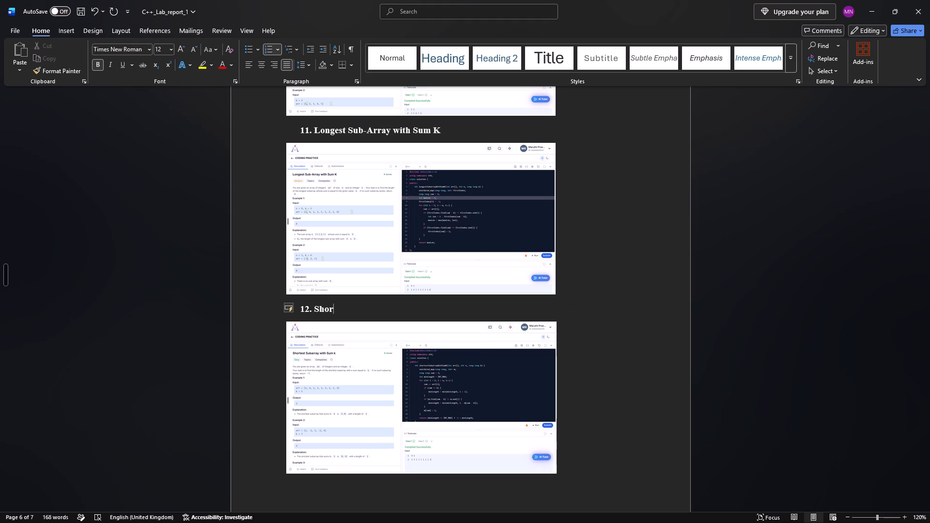
{"action": "type", "text": "test Sub"}
{"action": "type", "text": "array with"}
{"action": "key", "text": "space"}
{"action": "type", "text": "Sum"}
{"action": "key", "text": "space"}
{"action": "key", "text": "shift+k"}
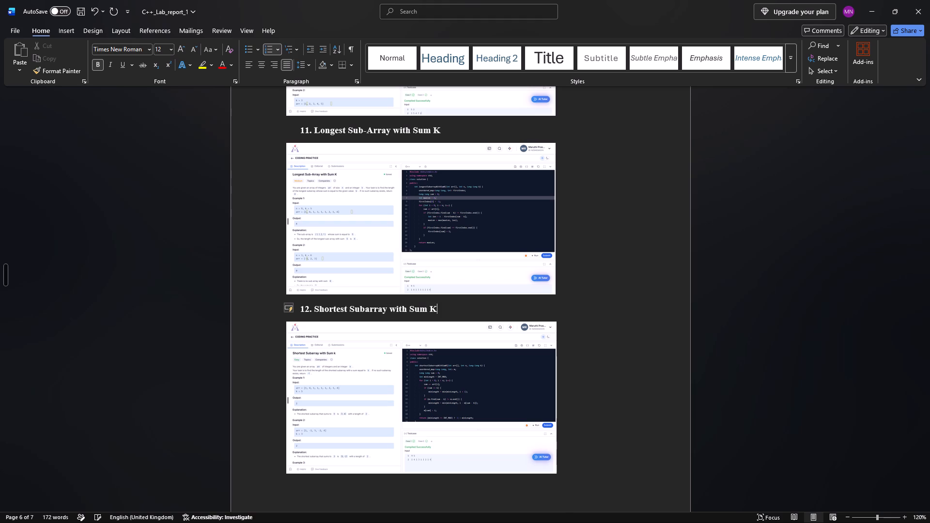
Add the numbered heading "13. Continuous Subarray Sum" on a new line above the Continuous Subarray Sum screenshot.
{"action": "scroll", "coordinate": [562, 290], "scroll_direction": "down", "scroll_amount": 3}
{"action": "left_click", "coordinate": [567, 148]}
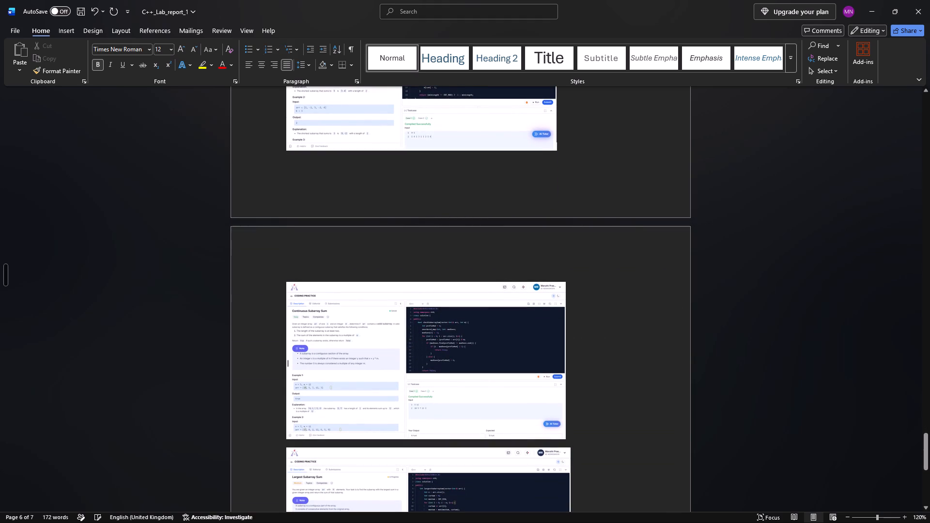
{"action": "key", "text": "Return"}
{"action": "type", "text": "13."}
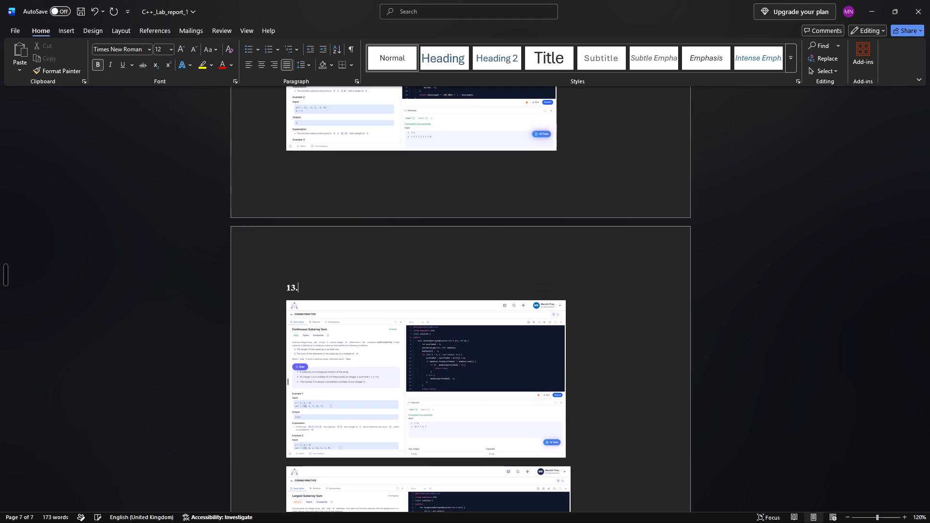
{"action": "key", "text": "space"}
{"action": "type", "text": "Con"}
{"action": "type", "text": "ti"}
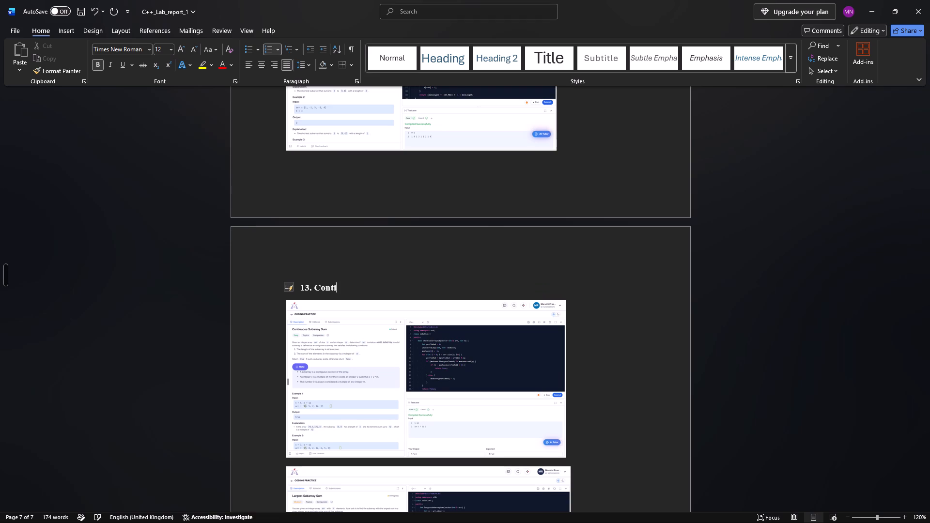
{"action": "scroll", "coordinate": [462, 263], "scroll_direction": "up", "scroll_amount": 3, "text": "ctrl"}
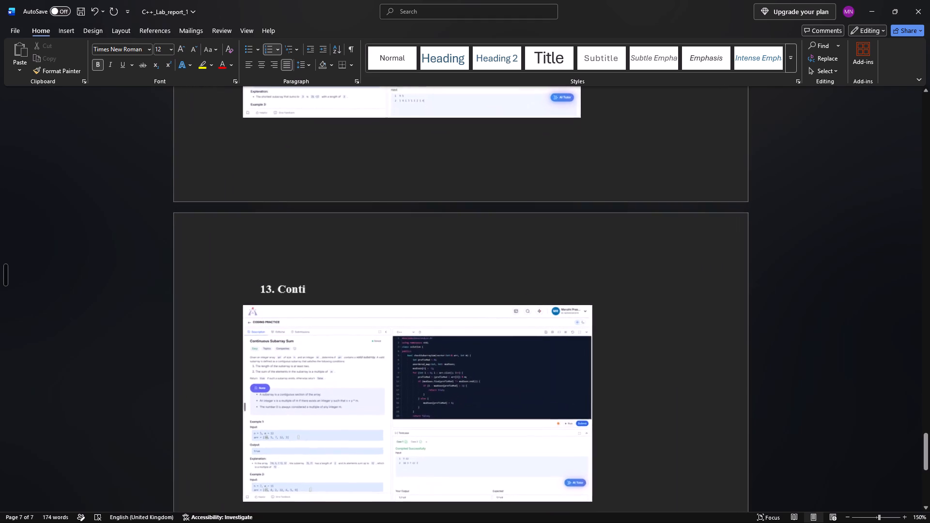
{"action": "scroll", "coordinate": [462, 263], "scroll_direction": "up", "scroll_amount": 1, "text": "ctrl"}
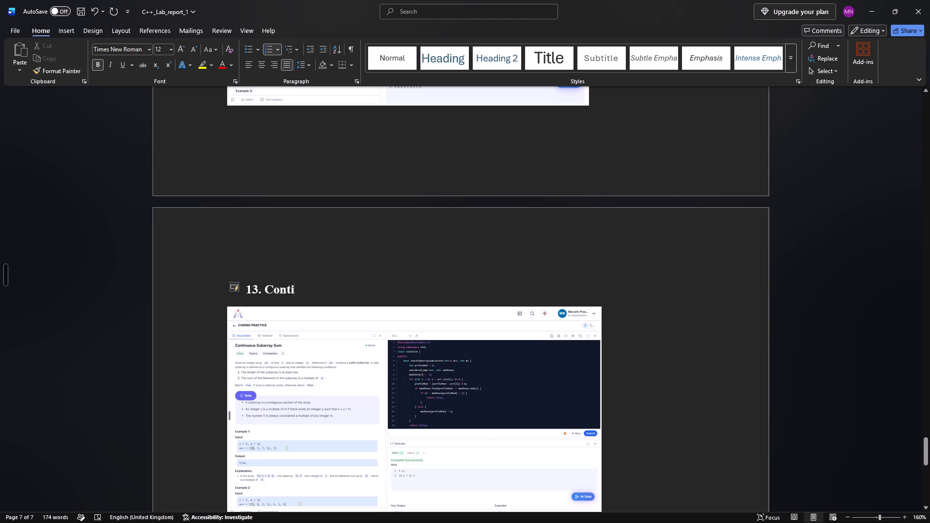
{"action": "type", "text": "nuou"}
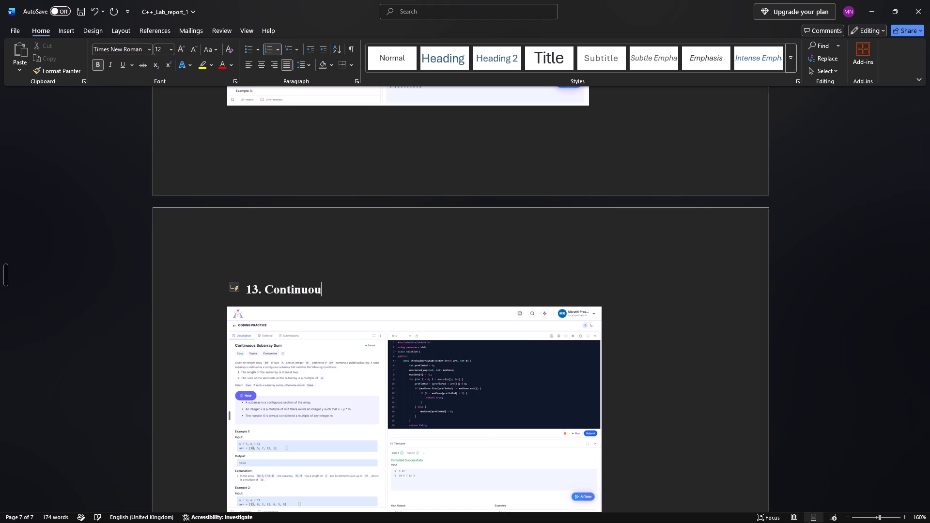
{"action": "key", "text": "s"}
{"action": "key", "text": "space"}
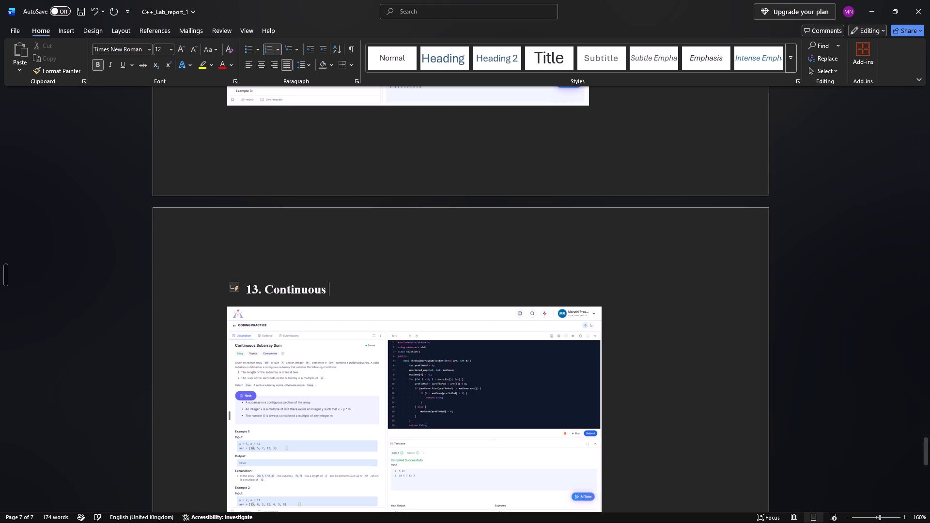
{"action": "type", "text": "Sub"}
{"action": "type", "text": "array Sum"}
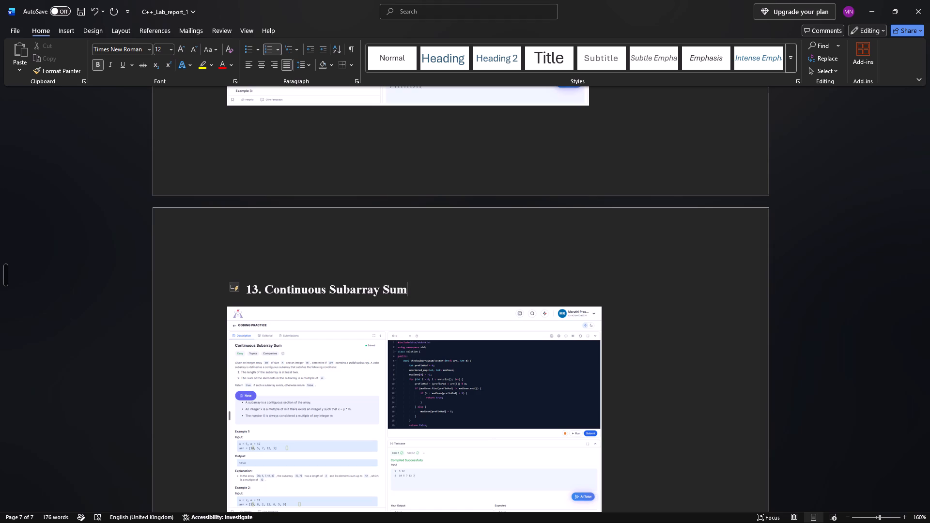
Shrink the Continuous Subarray Sum screenshot by about 11%, keeping its proportions.
{"action": "scroll", "coordinate": [345, 287], "scroll_direction": "down", "scroll_amount": 1}
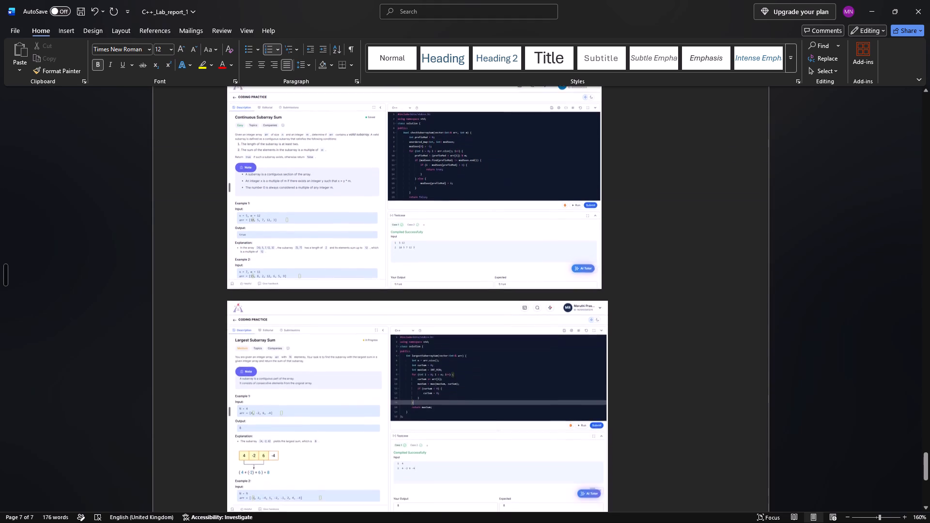
{"action": "scroll", "coordinate": [345, 287], "scroll_direction": "down", "scroll_amount": 1}
{"action": "left_click", "coordinate": [415, 291]}
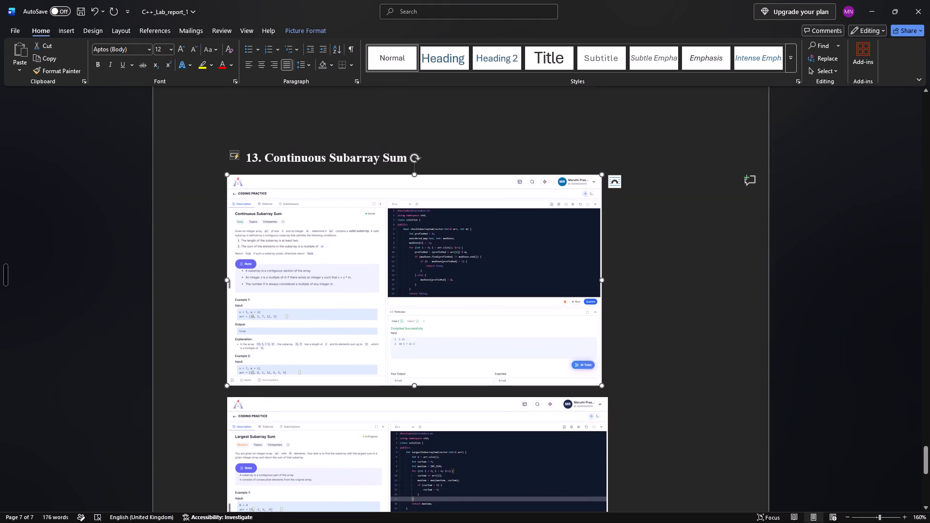
{"action": "left_click_drag", "start_coordinate": [602, 387], "coordinate": [561, 363]}
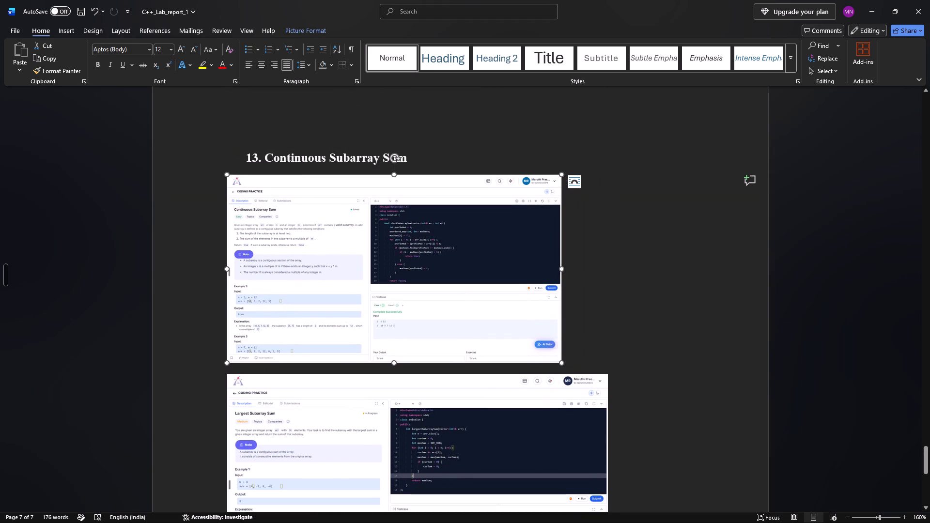
Add the numbered heading "14. Largest Subarray Sum" on a new line above the Largest Subarray Sum screenshot.
{"action": "left_click", "coordinate": [571, 360]}
{"action": "key", "text": "Return"}
{"action": "type", "text": "14."}
{"action": "key", "text": "space"}
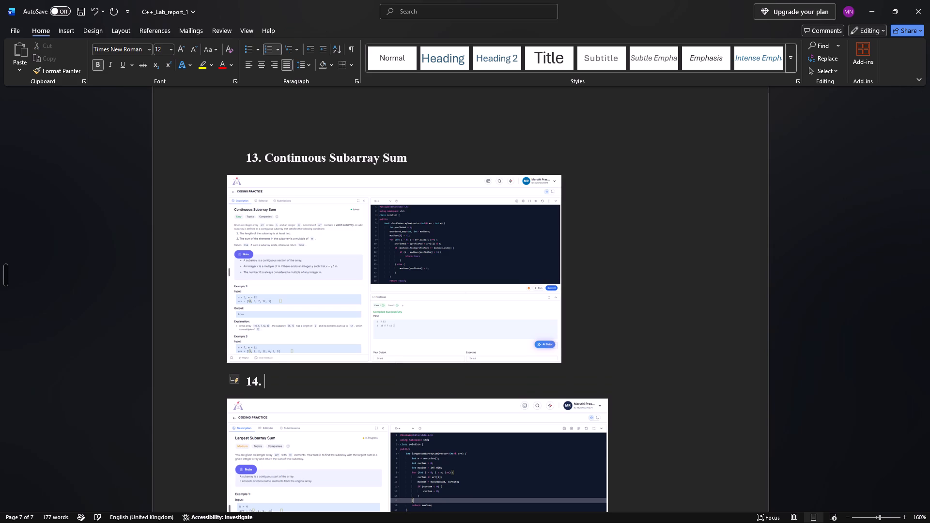
{"action": "type", "text": "Largest Subarray Sum"}
Shrink the Largest Subarray Sum screenshot by about 11%, keeping its proportions.
{"action": "scroll", "coordinate": [571, 360], "scroll_direction": "down", "scroll_amount": 2}
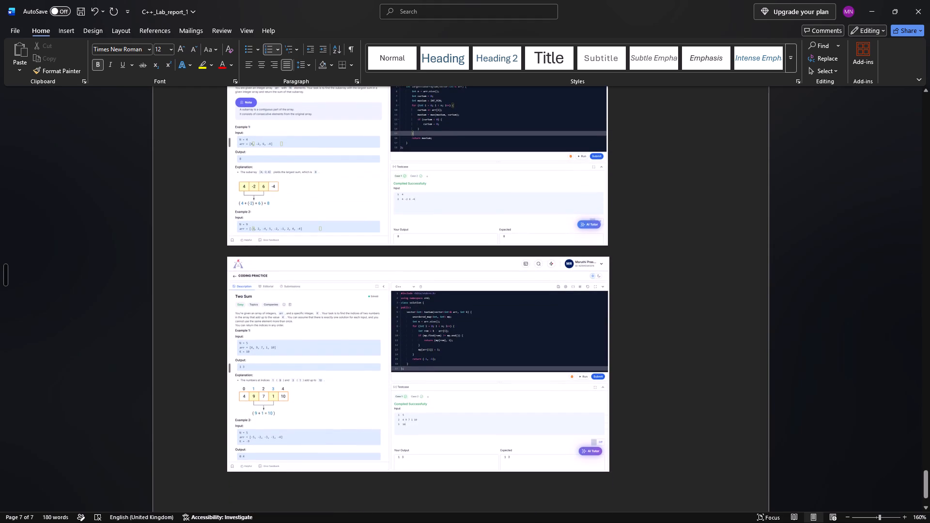
{"action": "left_click", "coordinate": [581, 235]}
{"action": "scroll", "coordinate": [581, 235], "scroll_direction": "up", "scroll_amount": 1}
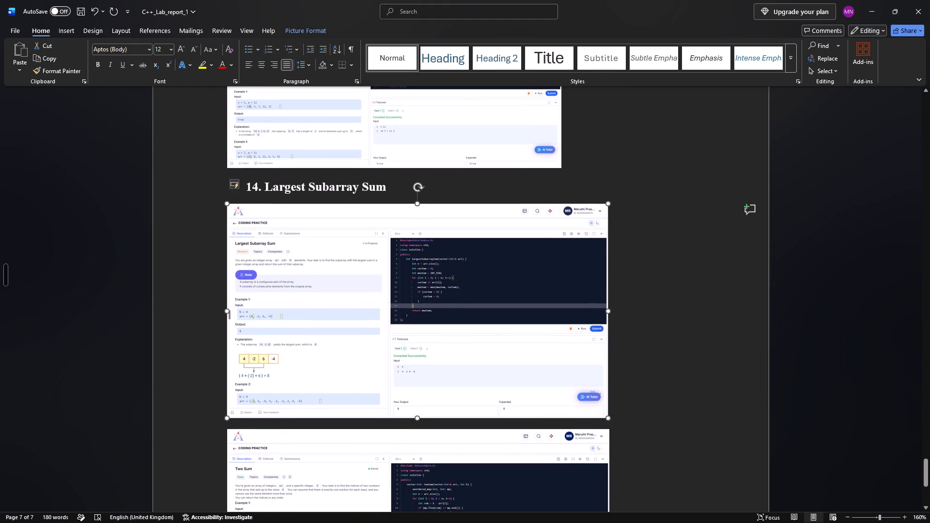
{"action": "right_click_drag", "start_coordinate": [608, 416], "coordinate": [588, 397]}
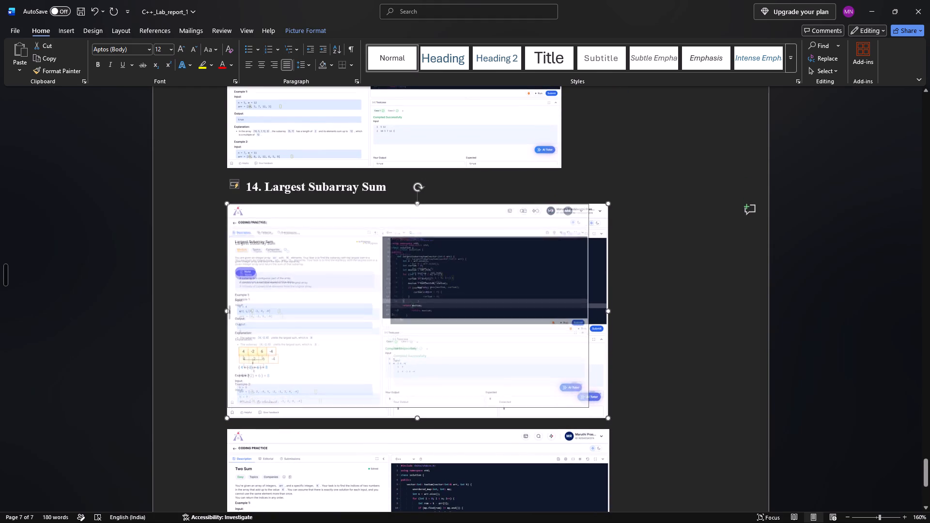
{"action": "right_click_drag", "start_coordinate": [588, 397], "coordinate": [565, 382]}
Add the numbered heading "15. Two Sum" on a new line above the Two Sum screenshot.
{"action": "left_click", "coordinate": [575, 389]}
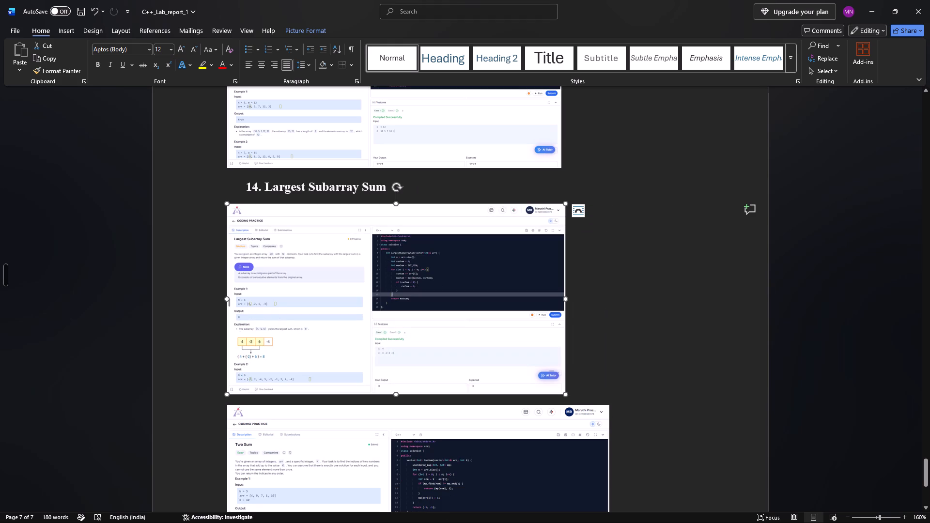
{"action": "left_click", "coordinate": [575, 389]}
{"action": "double_click", "coordinate": [597, 386]}
{"action": "left_click", "coordinate": [571, 382]}
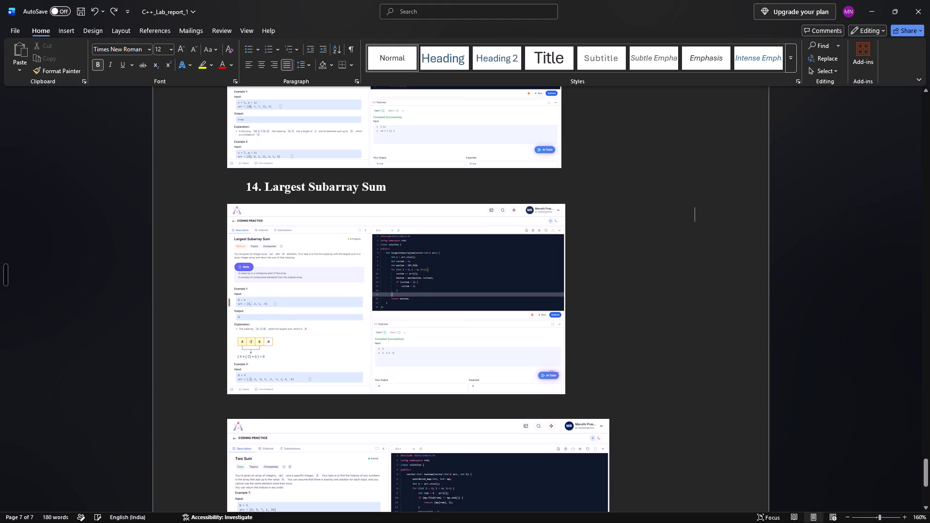
{"action": "key", "text": "Left"}
{"action": "key", "text": "Right"}
{"action": "key", "text": "Down"}
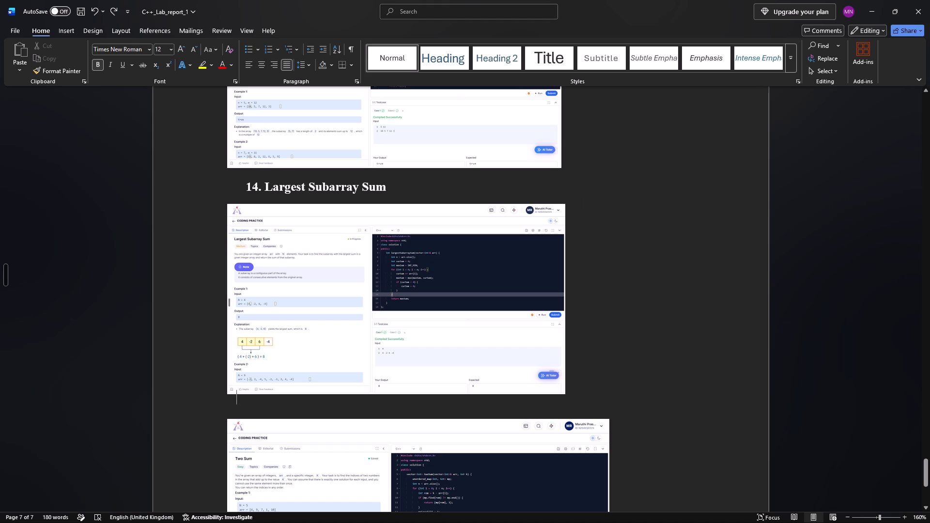
{"action": "key", "text": "Return"}
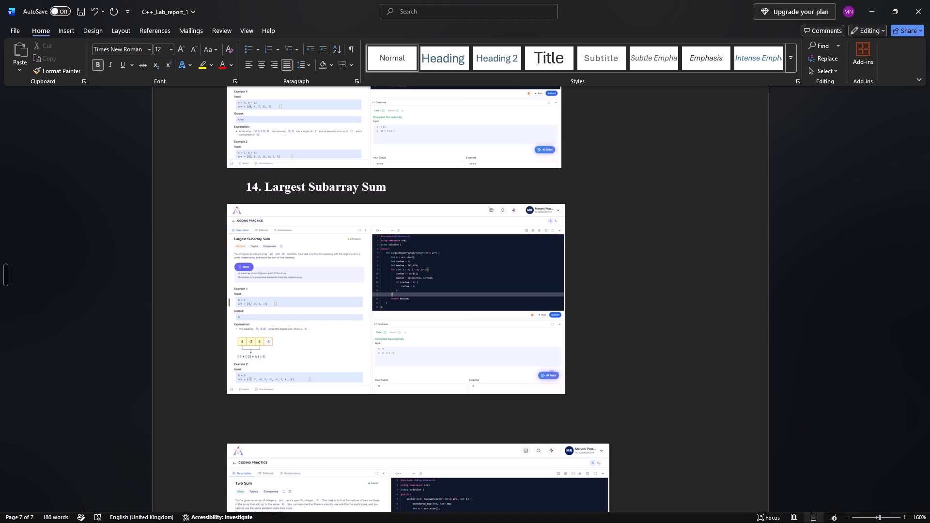
{"action": "type", "text": "15."}
{"action": "key", "text": "space"}
{"action": "type", "text": "Two Sum"}
Delete the empty line between the Largest Subarray Sum screenshot and the Two Sum heading.
{"action": "scroll", "coordinate": [571, 382], "scroll_direction": "down", "scroll_amount": 3}
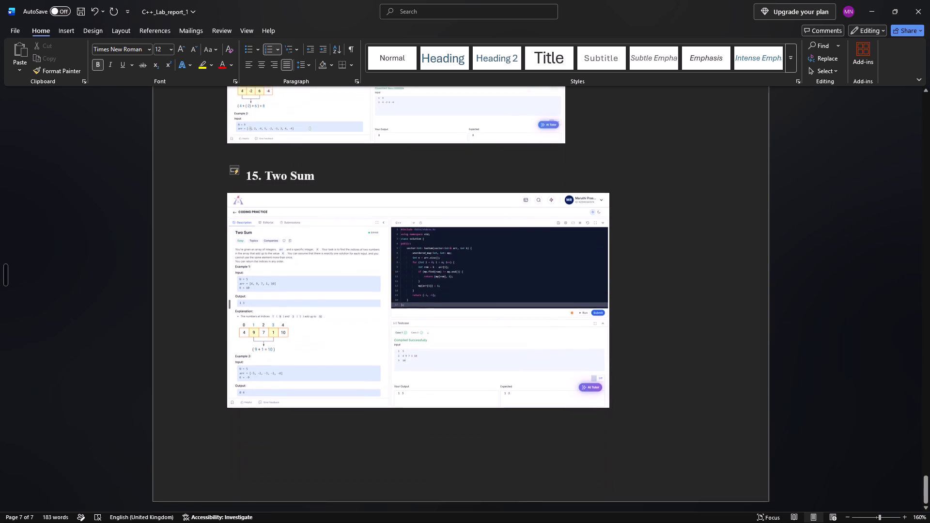
{"action": "scroll", "coordinate": [571, 382], "scroll_direction": "down", "scroll_amount": 3}
{"action": "left_click", "coordinate": [530, 329]}
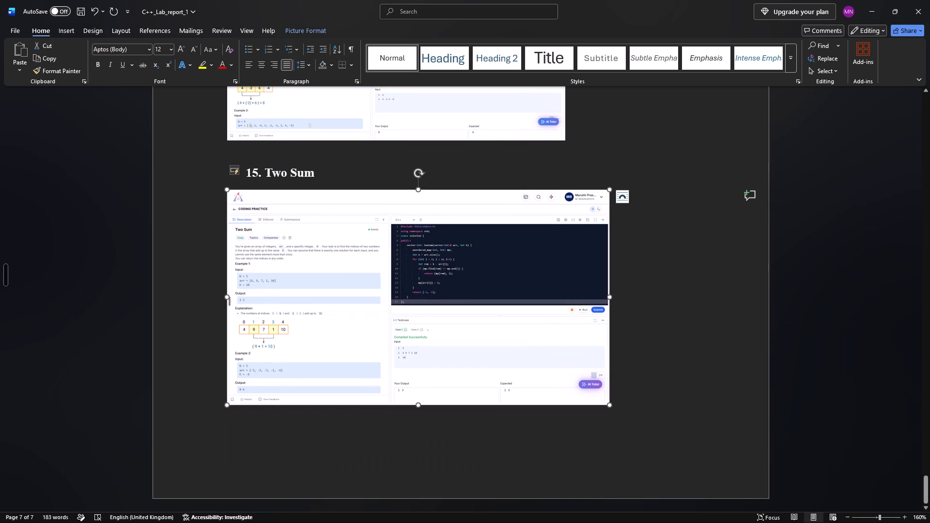
{"action": "left_click", "coordinate": [549, 133]}
{"action": "left_click", "coordinate": [358, 159]}
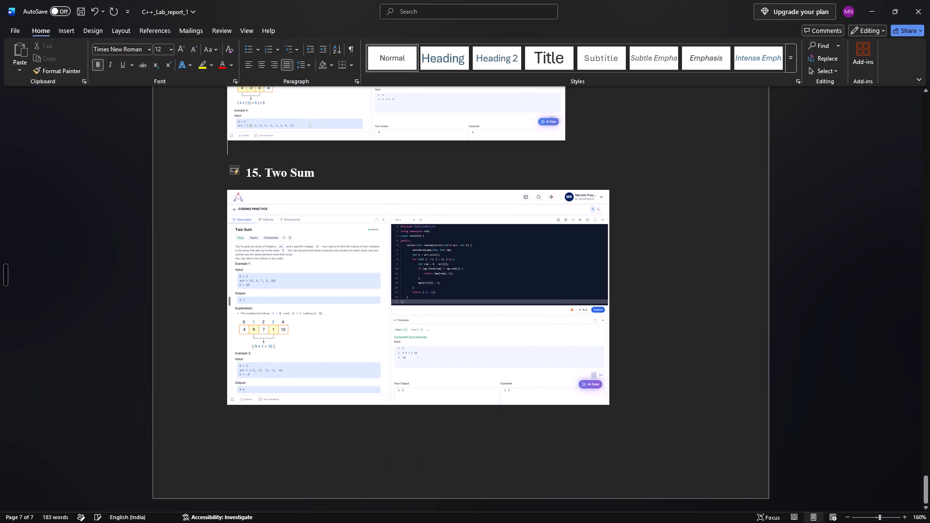
{"action": "key", "text": "Delete"}
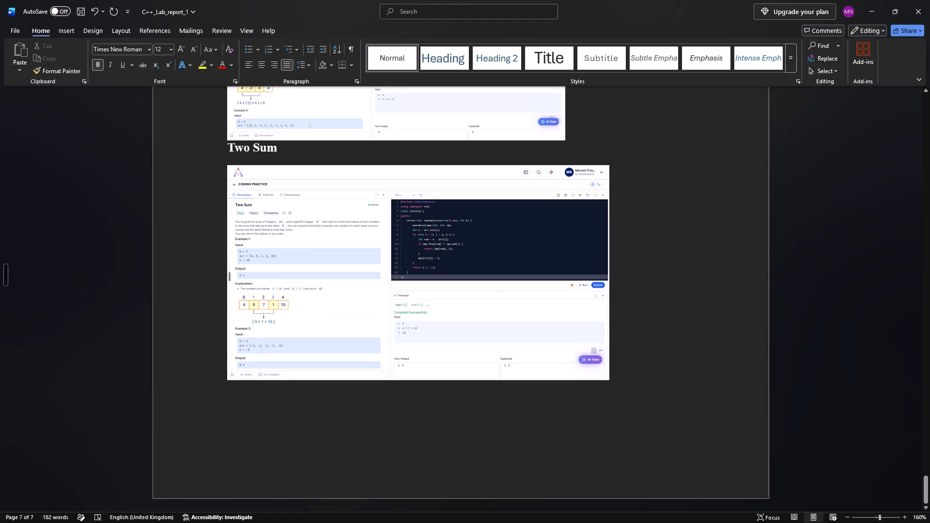
Replace the heading above the Two Sum screenshot with the numbered heading "15. Two Sum".
{"action": "type", "text": "15."}
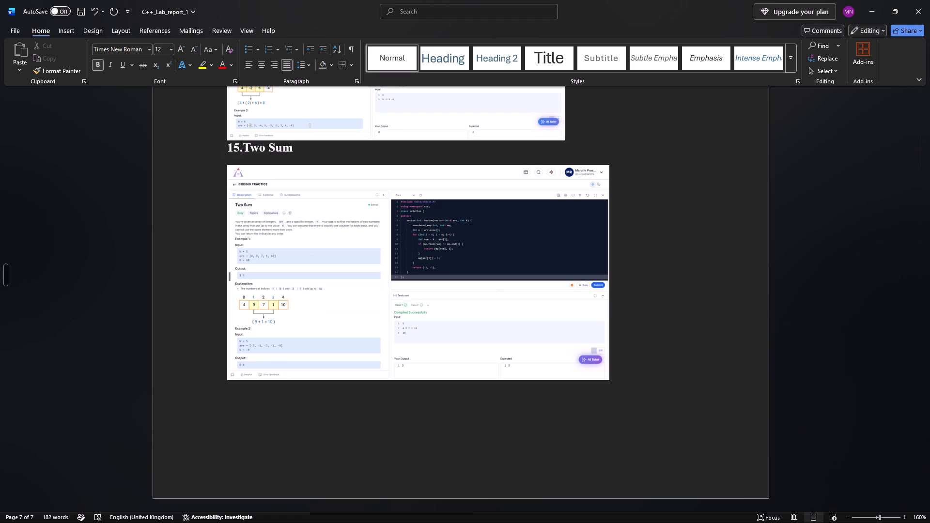
{"action": "key", "text": "Return"}
{"action": "key", "text": "BackSpace"}
{"action": "key", "text": "BackSpace"}
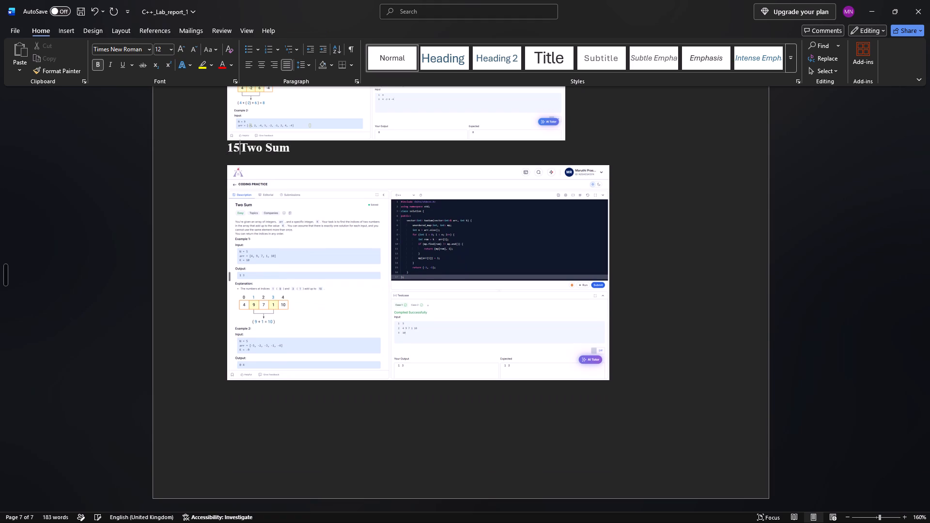
{"action": "key", "text": "BackSpace"}
{"action": "key", "text": "BackSpace"}
{"action": "key", "text": "Delete"}
{"action": "key", "text": "Delete"}
{"action": "key", "text": "Delete"}
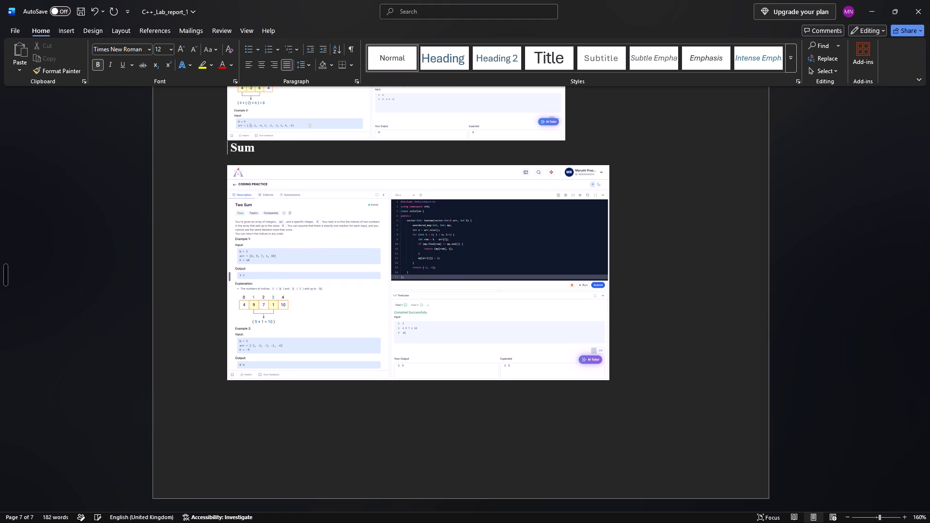
{"action": "key", "text": "Delete"}
{"action": "key", "text": "Delete"}
{"action": "key", "text": "Delete"}
{"action": "key", "text": "Delete"}
{"action": "type", "text": "15"}
{"action": "type", "text": "."}
{"action": "key", "text": "space"}
{"action": "key", "text": "Return"}
{"action": "key", "text": "BackSpace"}
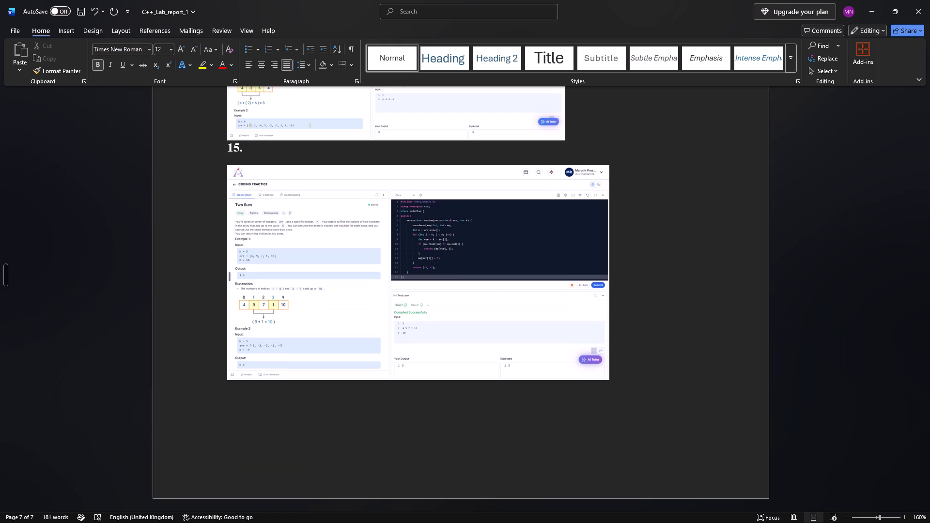
{"action": "type", "text": "Two Sum"}
Insert an empty line between the Largest Subarray Sum screenshot and the "15. Two Sum" heading.
{"action": "scroll", "coordinate": [358, 159], "scroll_direction": "up", "scroll_amount": 1}
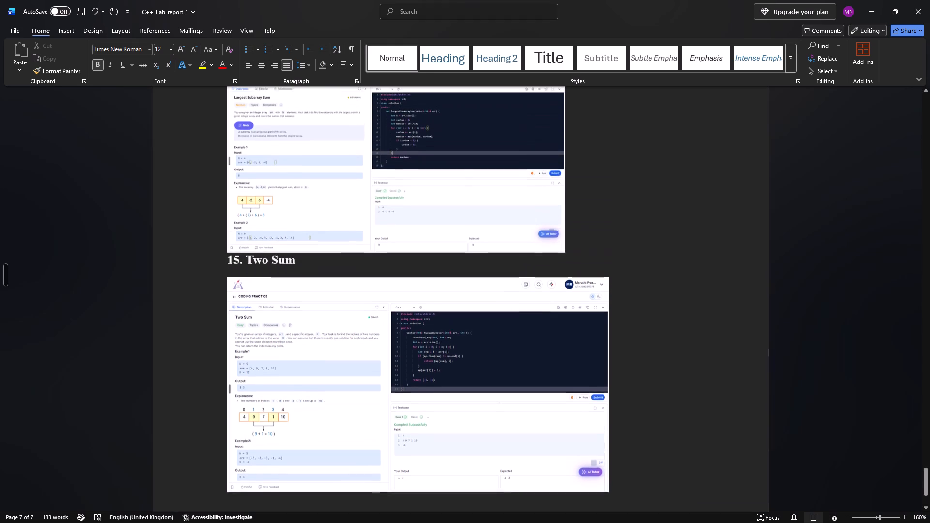
{"action": "scroll", "coordinate": [358, 159], "scroll_direction": "up", "scroll_amount": 1}
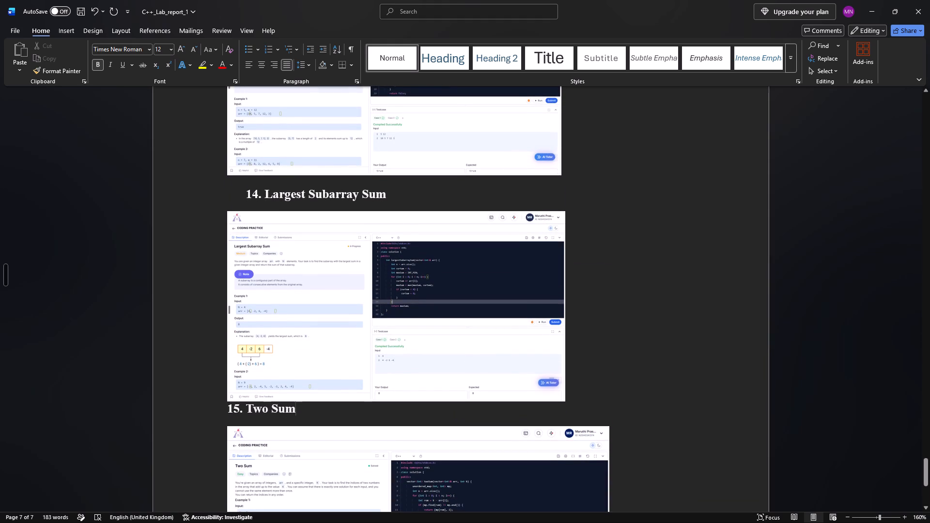
{"action": "left_click", "coordinate": [570, 392]}
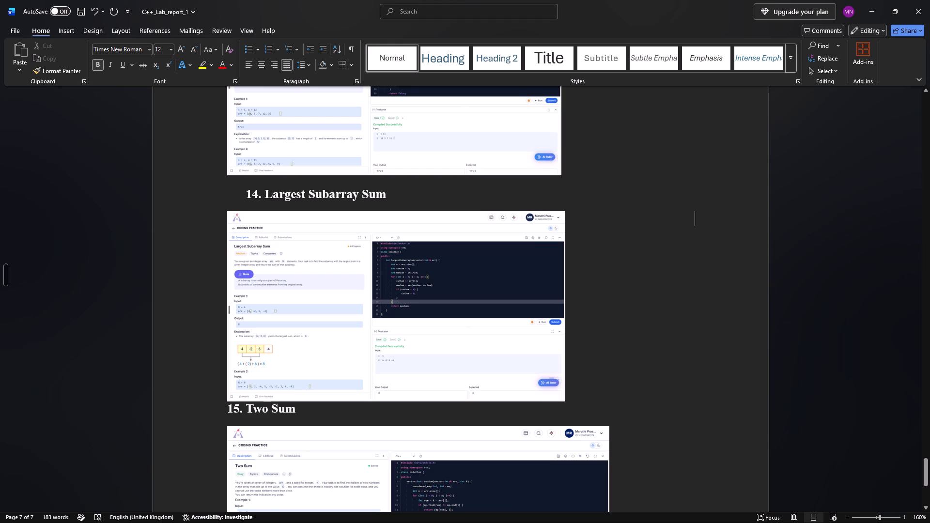
{"action": "double_click", "coordinate": [570, 396]}
{"action": "key", "text": "BackSpace"}
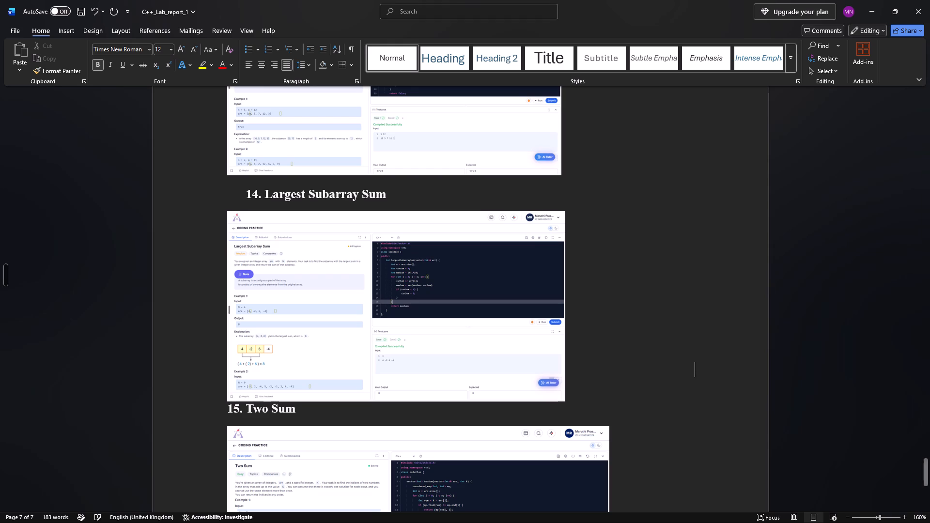
{"action": "key", "text": "BackSpace"}
{"action": "key", "text": "Right"}
{"action": "key", "text": "Right"}
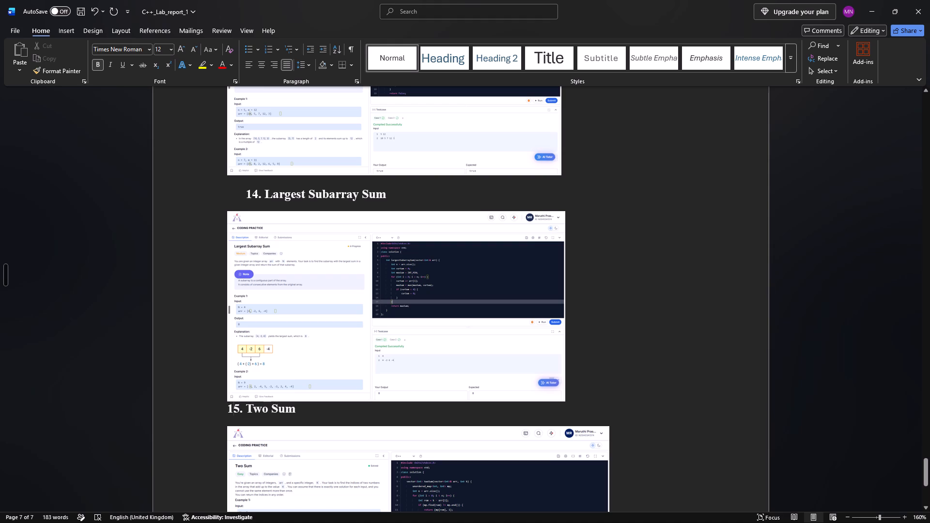
{"action": "key", "text": "Left"}
{"action": "key", "text": "Return"}
Enlarge the Largest Subarray Sum screenshot by about 8%, keeping its proportions.
{"action": "scroll", "coordinate": [635, 379], "scroll_direction": "down", "scroll_amount": 1}
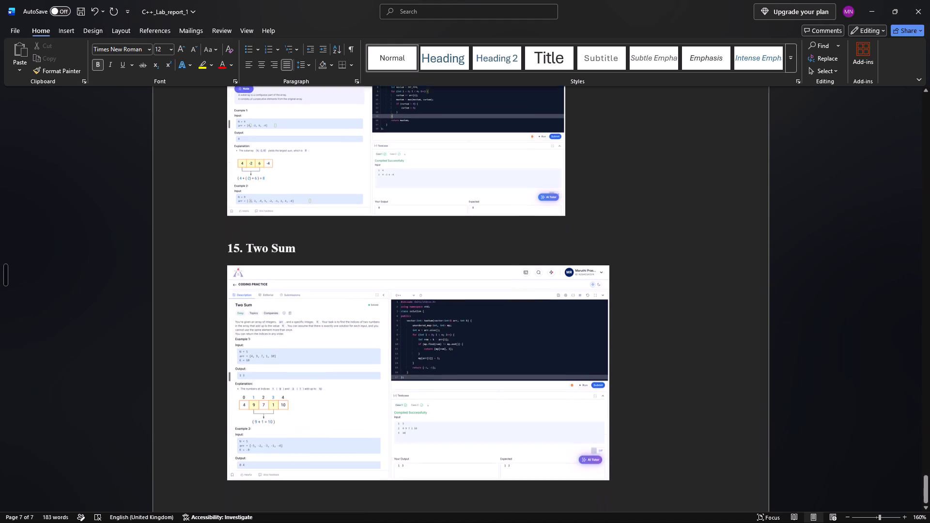
{"action": "scroll", "coordinate": [635, 379], "scroll_direction": "down", "scroll_amount": 1}
{"action": "left_click", "coordinate": [545, 275]}
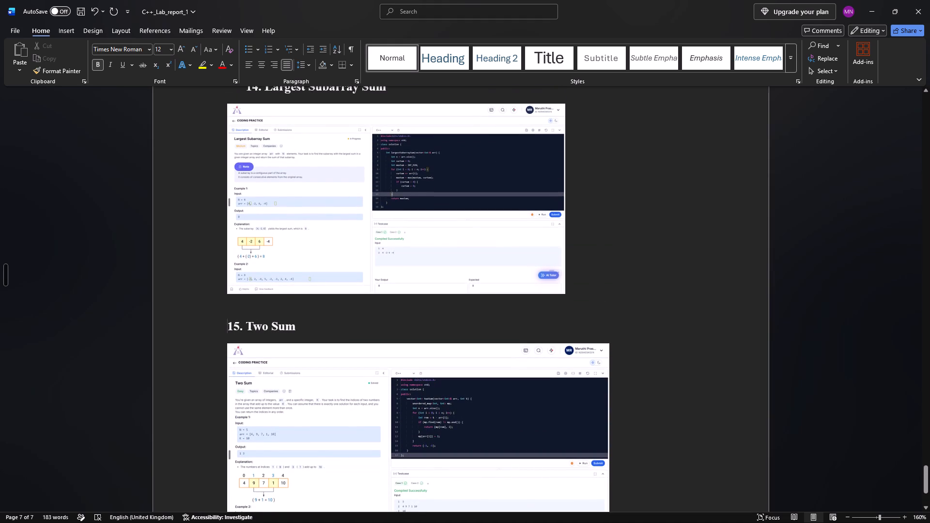
{"action": "left_click_drag", "start_coordinate": [564, 293], "coordinate": [593, 302]}
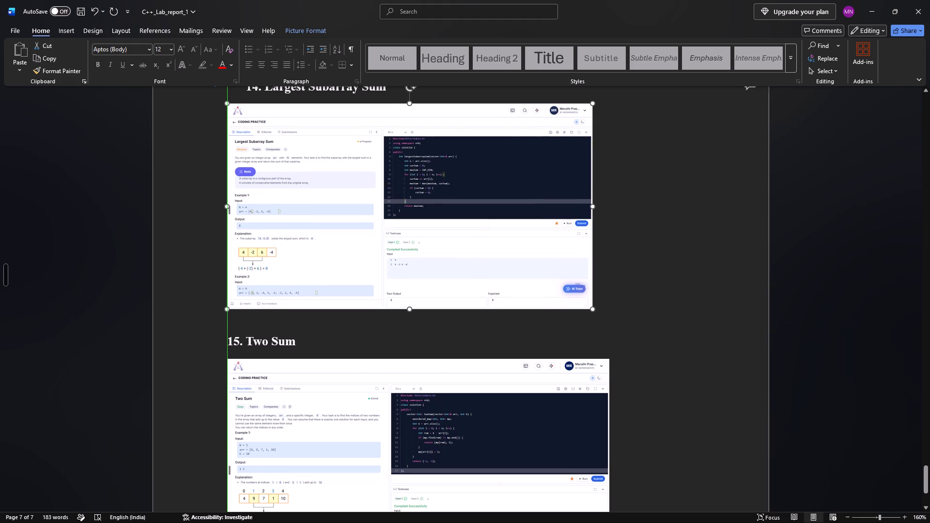
{"action": "left_click_drag", "start_coordinate": [593, 302], "coordinate": [593, 302]}
Shrink the Two Sum screenshot by about 4%, keeping its proportions.
{"action": "left_click", "coordinate": [541, 398]}
{"action": "scroll", "coordinate": [541, 398], "scroll_direction": "down", "scroll_amount": 1}
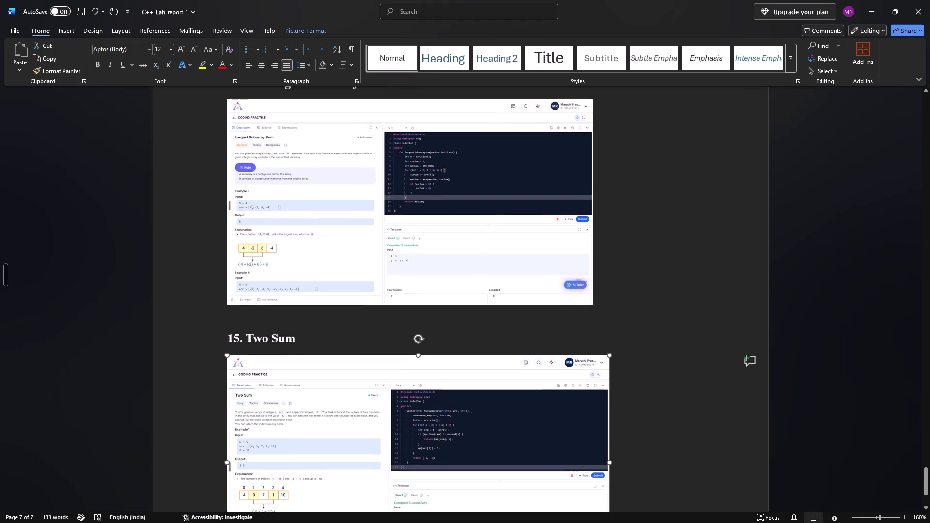
{"action": "scroll", "coordinate": [541, 398], "scroll_direction": "down", "scroll_amount": 1}
{"action": "left_click_drag", "start_coordinate": [610, 422], "coordinate": [609, 422]}
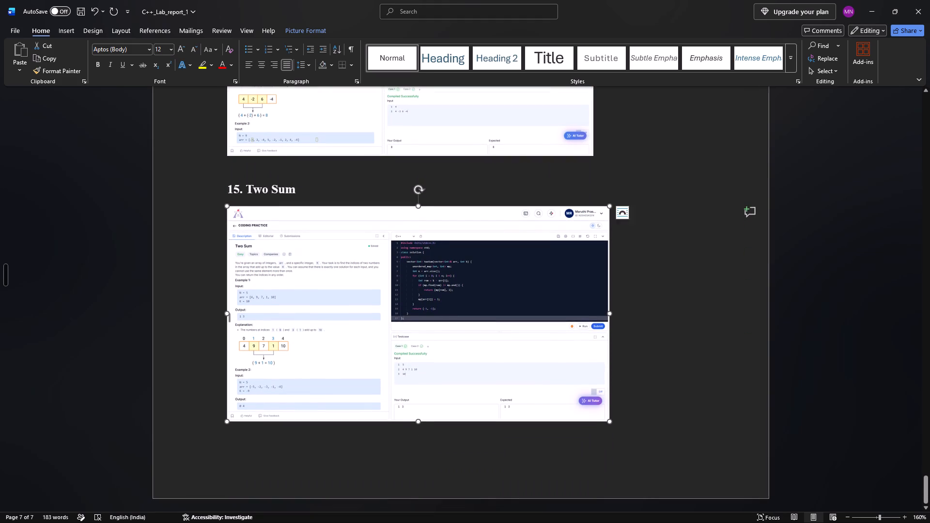
{"action": "left_click_drag", "start_coordinate": [609, 422], "coordinate": [595, 411]}
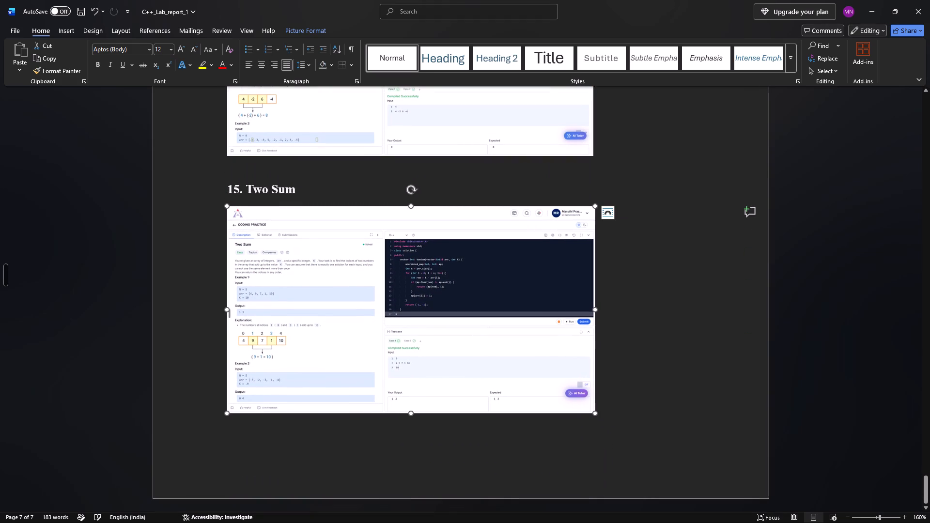
{"action": "left_click", "coordinate": [651, 380]}
Enlarge the Continuous Subarray Sum screenshot by about 8%, keeping its proportions.
{"action": "scroll", "coordinate": [651, 380], "scroll_direction": "up", "scroll_amount": 2}
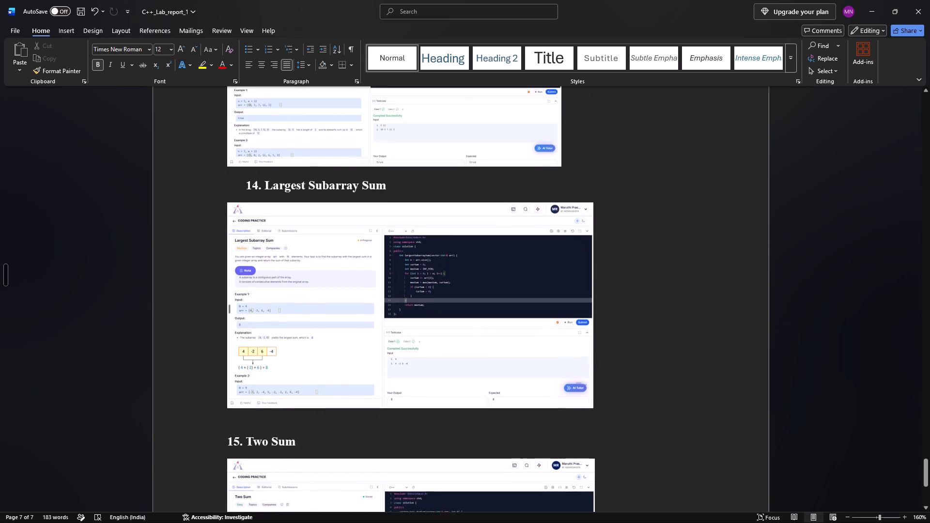
{"action": "scroll", "coordinate": [651, 380], "scroll_direction": "up", "scroll_amount": 2}
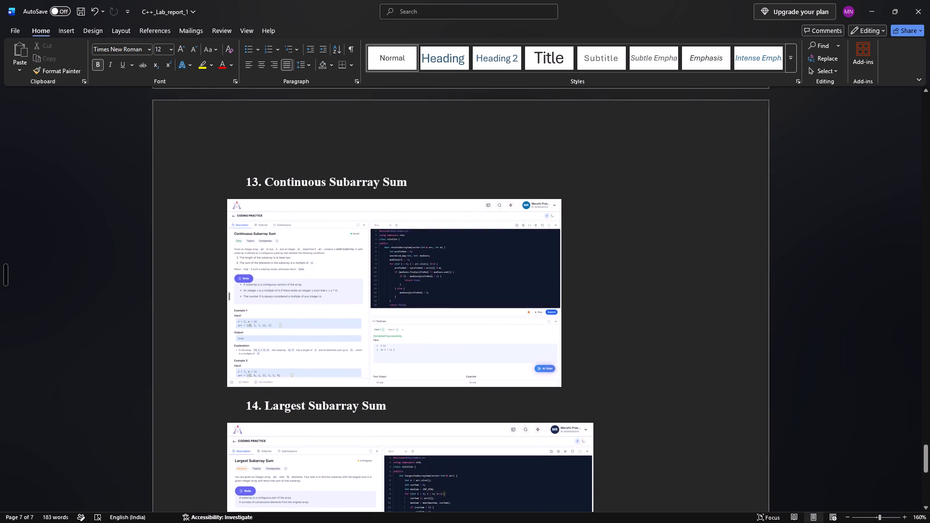
{"action": "left_click", "coordinate": [525, 354]}
{"action": "left_click_drag", "start_coordinate": [561, 387], "coordinate": [579, 394]}
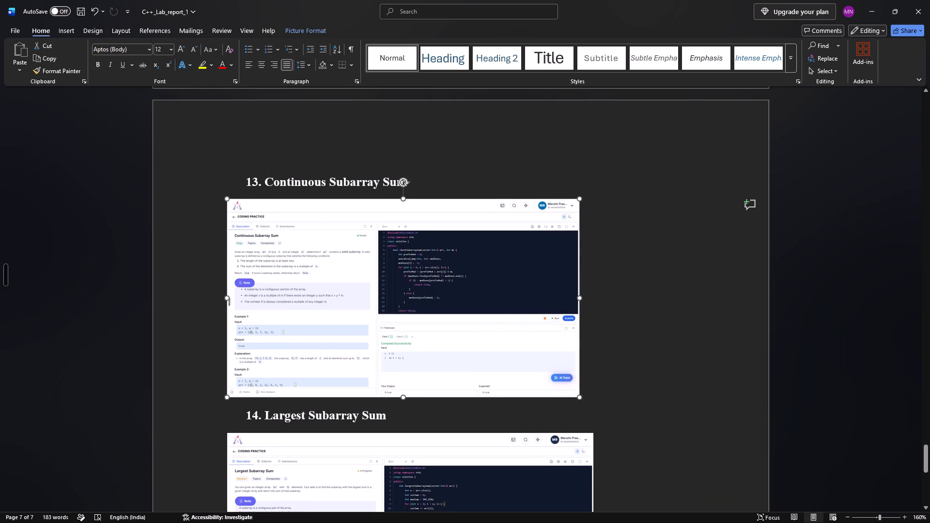
{"action": "left_click_drag", "start_coordinate": [579, 394], "coordinate": [589, 400]}
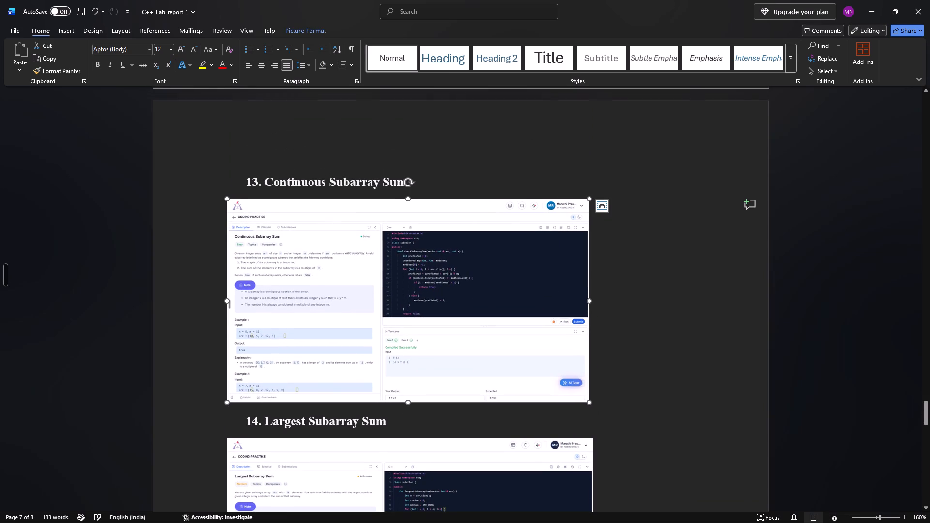
{"action": "left_click", "coordinate": [621, 415]}
Review the numbered headings and screenshots back through the report, up to the Certificate page's paragraph.
{"action": "scroll", "coordinate": [621, 415], "scroll_direction": "up", "scroll_amount": 2}
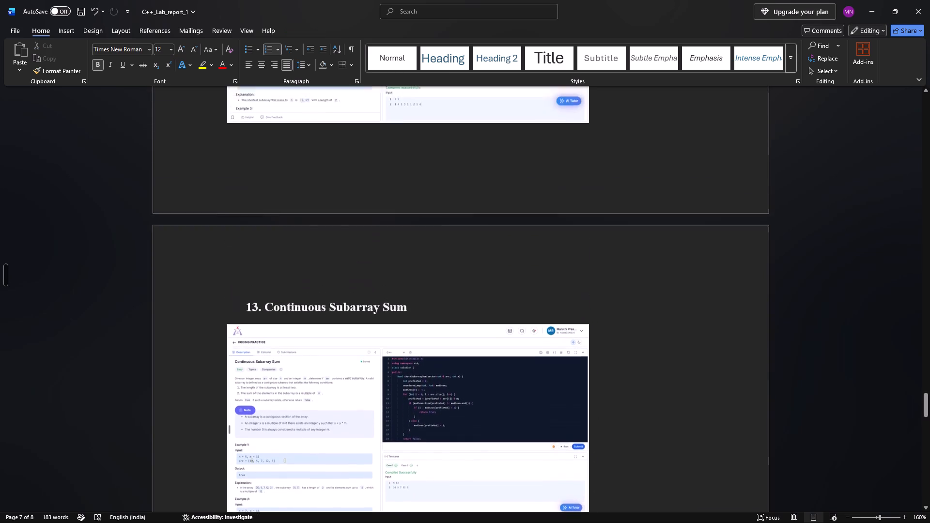
{"action": "scroll", "coordinate": [621, 415], "scroll_direction": "up", "scroll_amount": 4}
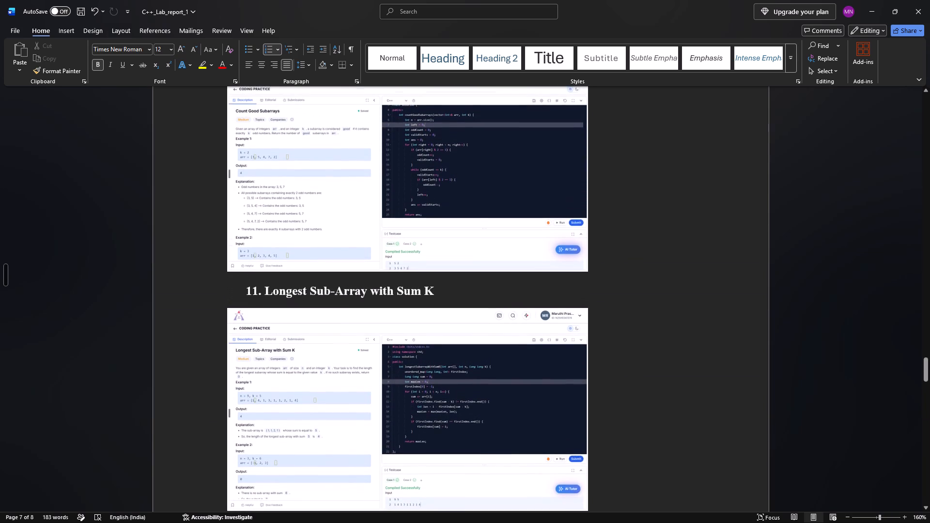
{"action": "scroll", "coordinate": [621, 415], "scroll_direction": "up", "scroll_amount": 10}
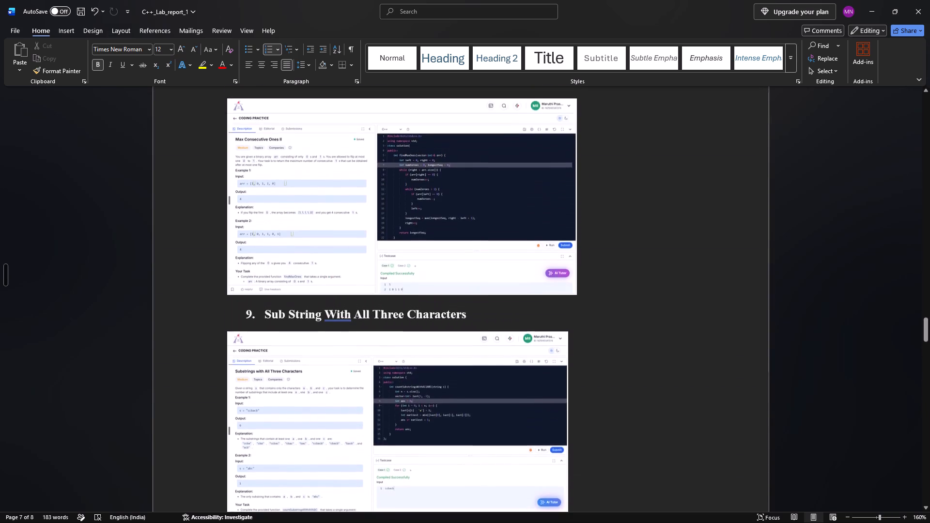
{"action": "scroll", "coordinate": [621, 415], "scroll_direction": "up", "scroll_amount": 6}
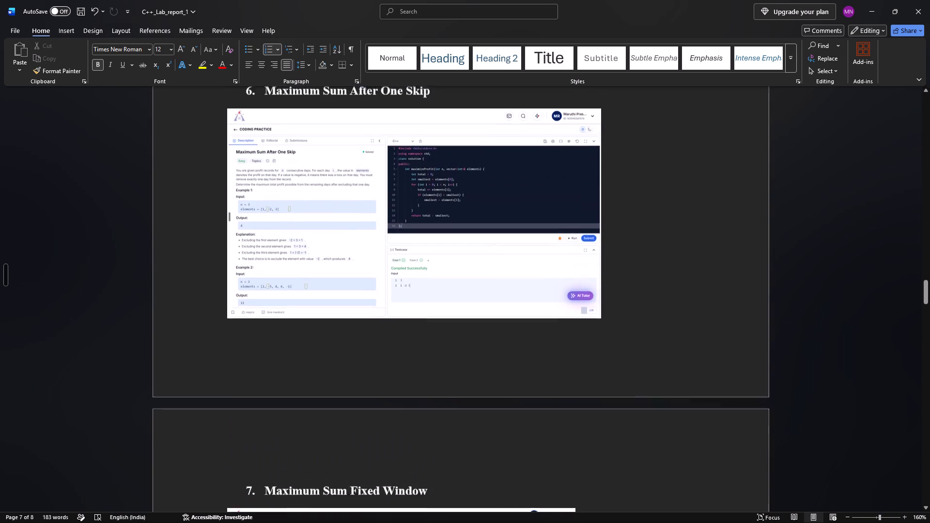
{"action": "scroll", "coordinate": [621, 415], "scroll_direction": "up", "scroll_amount": 6}
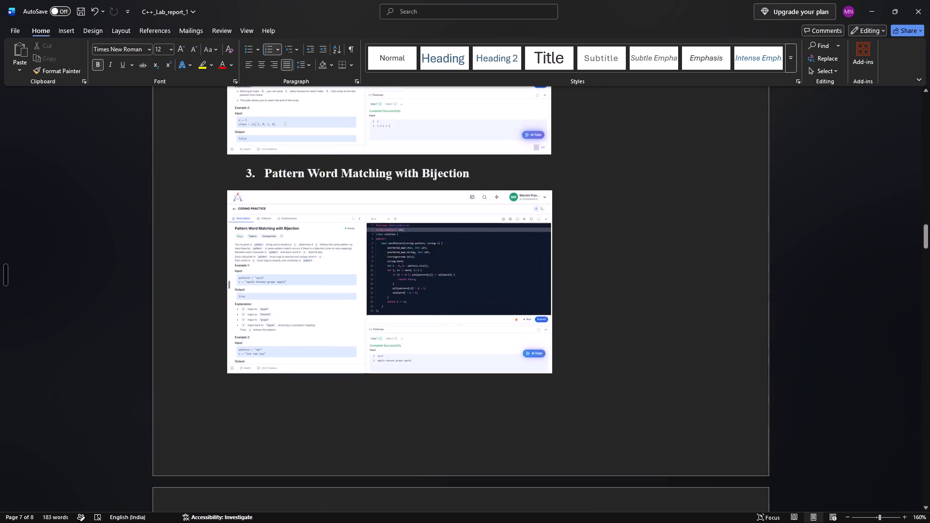
{"action": "scroll", "coordinate": [621, 415], "scroll_direction": "up", "scroll_amount": 4}
{"action": "scroll", "coordinate": [520, 463], "scroll_direction": "down", "scroll_amount": 1}
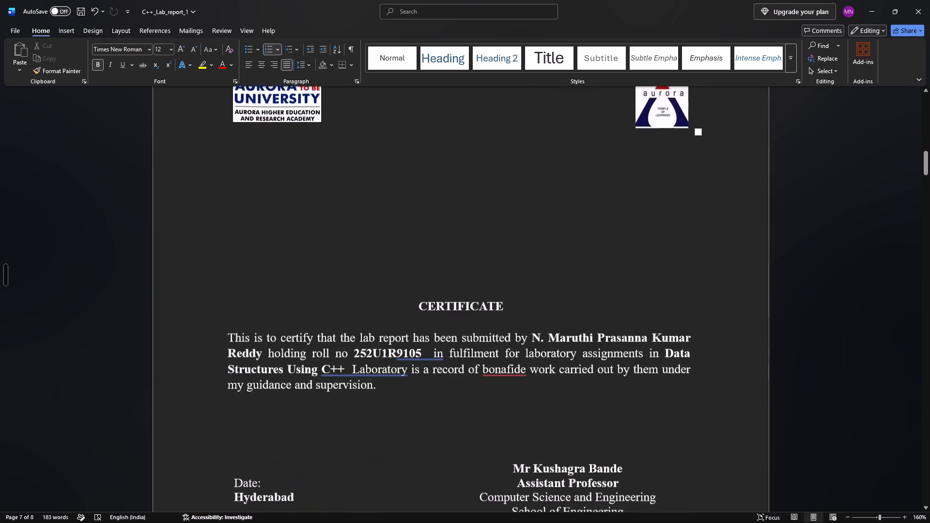
{"action": "scroll", "coordinate": [520, 463], "scroll_direction": "down", "scroll_amount": 1}
{"action": "left_click", "coordinate": [427, 360]}
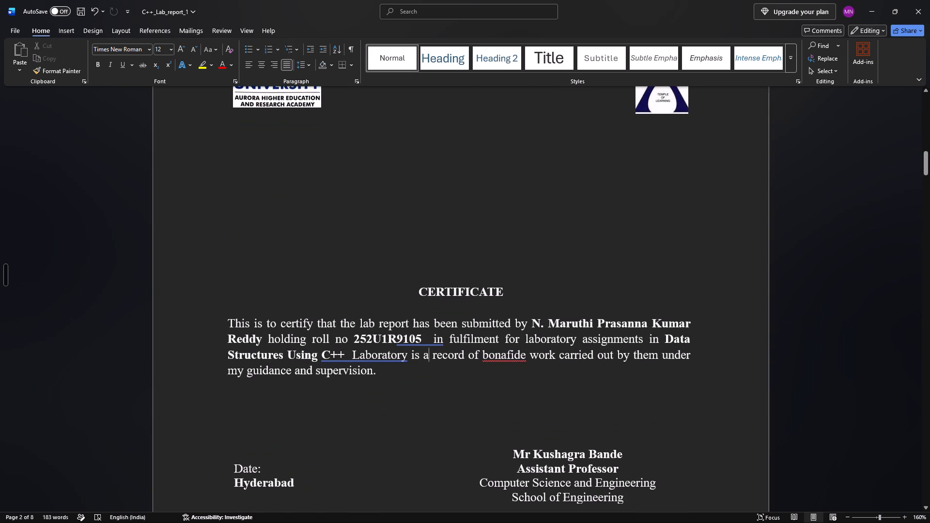
Switch to Chrome and open the Assessments page of the Aurora University portal in a new tab.
{"action": "key", "text": "alt+Tab"}
{"action": "key", "text": "alt+Tab"}
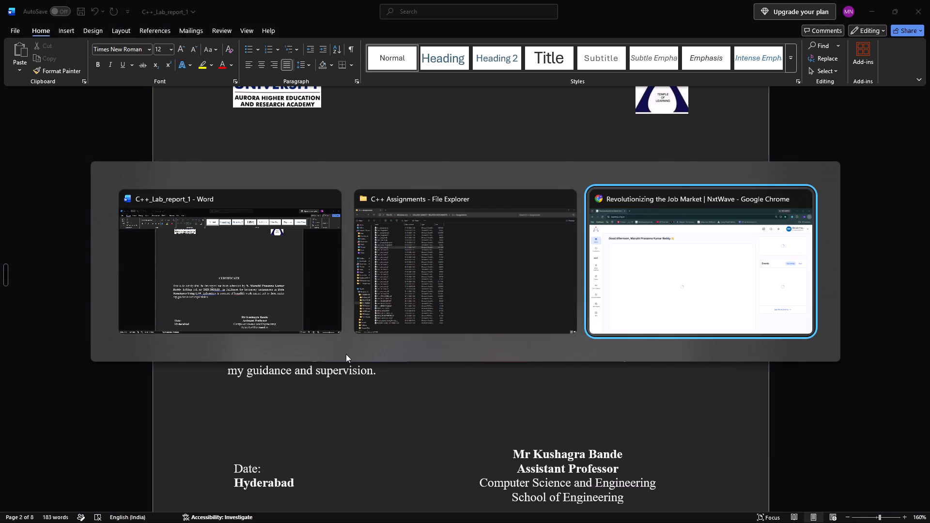
{"action": "left_click", "coordinate": [168, 13]}
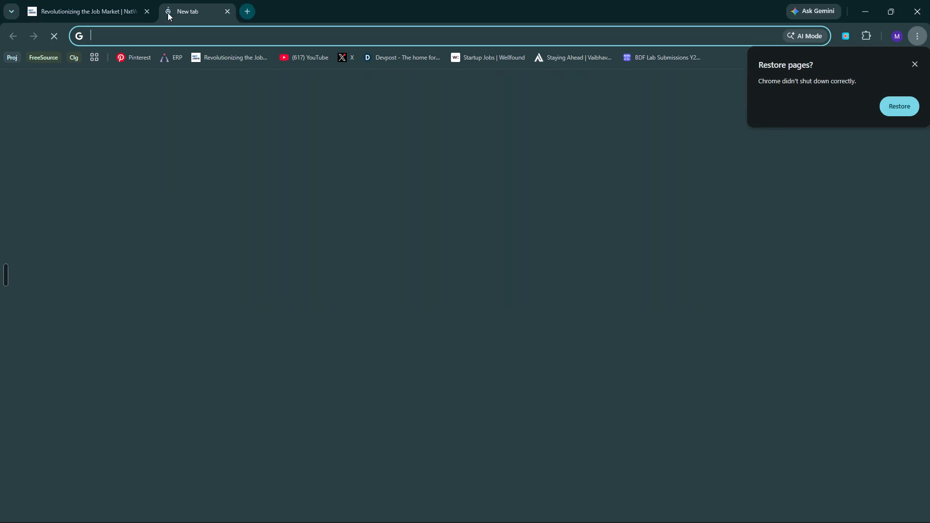
{"action": "left_click", "coordinate": [180, 59]}
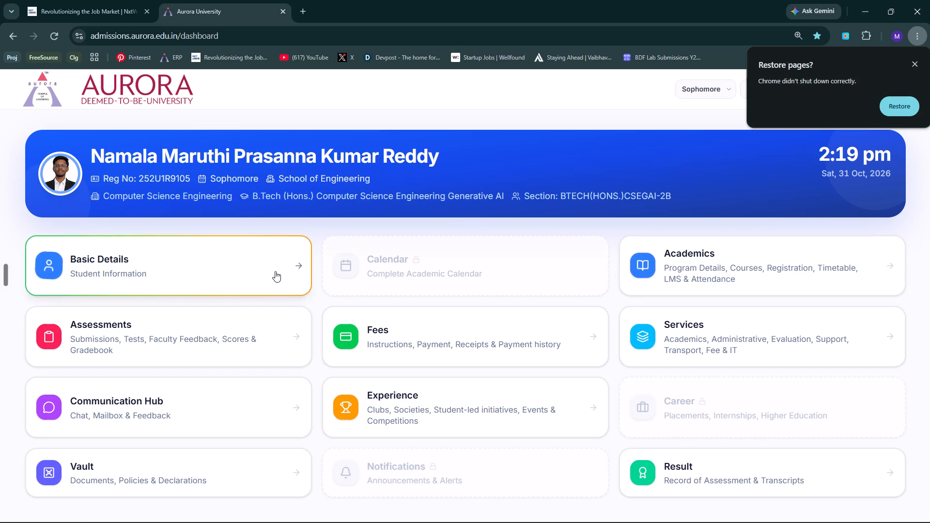
{"action": "left_click", "coordinate": [227, 319]}
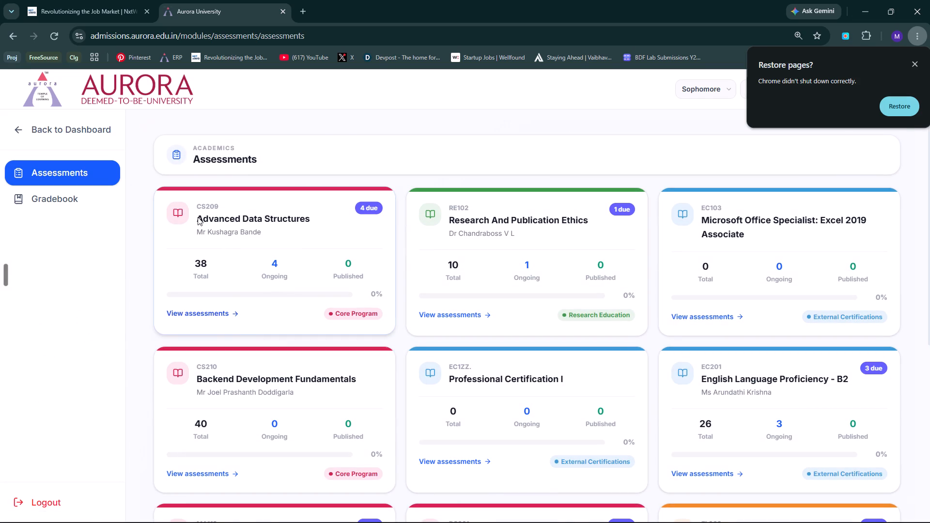
Open the Advanced Data Structures (CS209) course on the Assessments page and copy the course name from its heading.
{"action": "left_click_drag", "start_coordinate": [198, 216], "coordinate": [301, 216]}
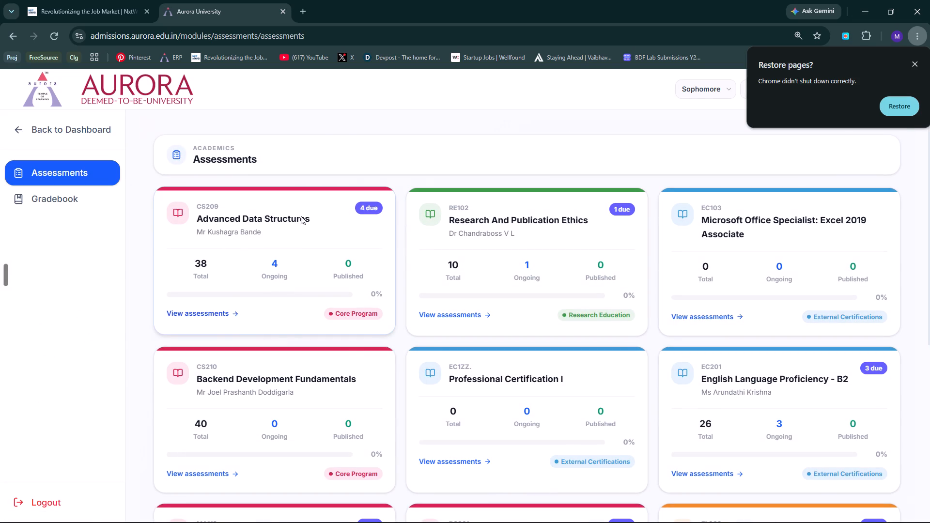
{"action": "left_click_drag", "start_coordinate": [301, 216], "coordinate": [299, 219]}
{"action": "left_click", "coordinate": [299, 219]}
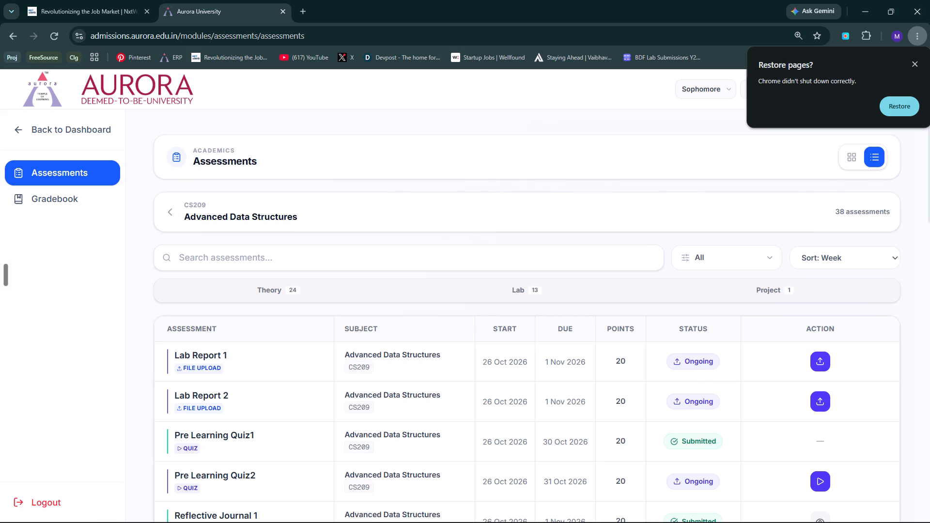
{"action": "left_click_drag", "start_coordinate": [295, 217], "coordinate": [182, 223]}
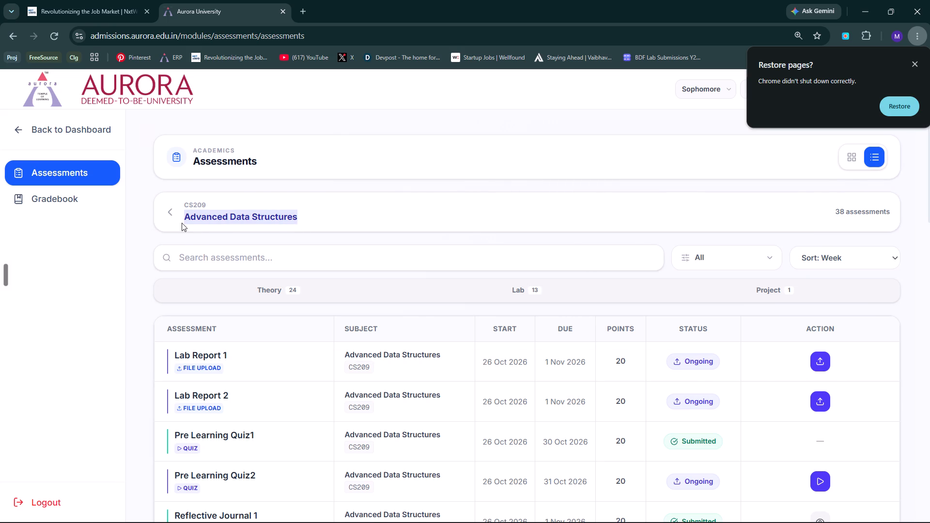
{"action": "key", "text": "ctrl+c"}
Switch to Word and replace "Data Structures Using C++" in the certificate paragraph with the copied "Advanced Data Structures", followed by a space.
{"action": "key", "text": "alt+Tab"}
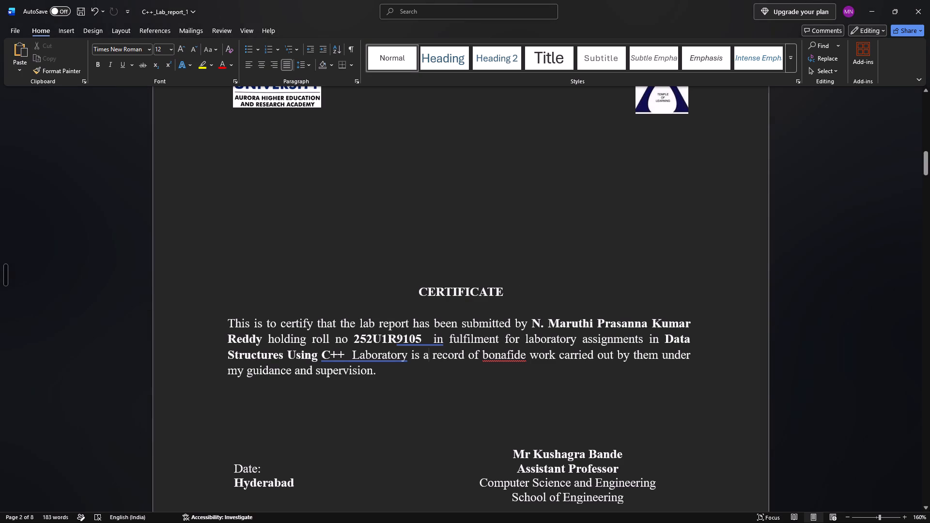
{"action": "left_click_drag", "start_coordinate": [664, 338], "coordinate": [341, 358]}
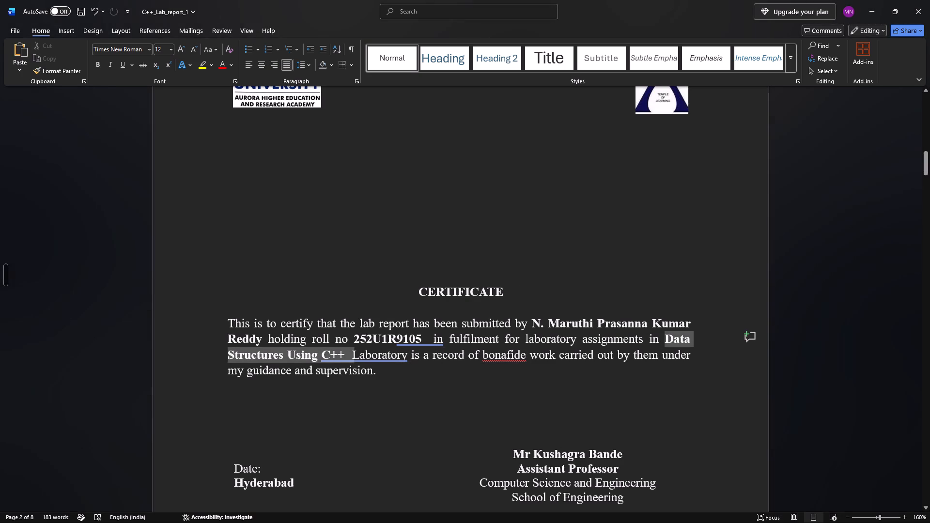
{"action": "left_click_drag", "start_coordinate": [341, 358], "coordinate": [345, 356]}
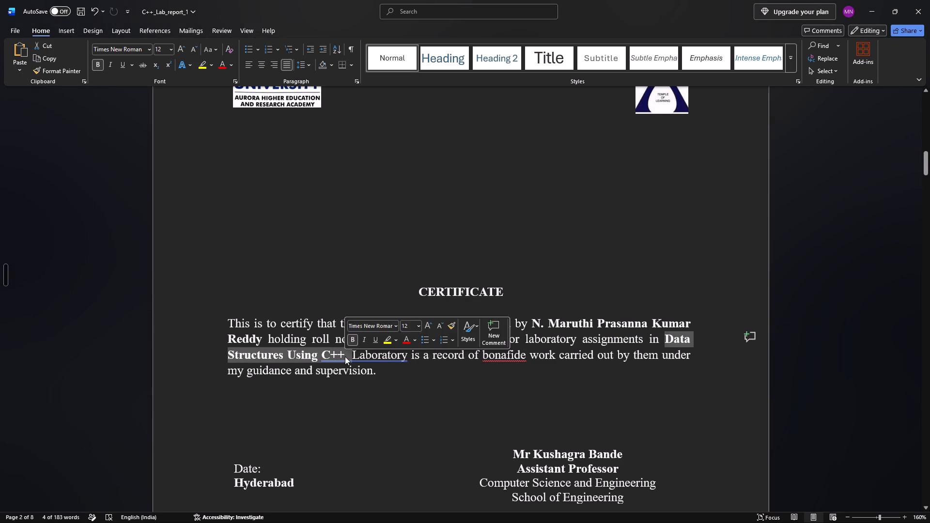
{"action": "key", "text": "ctrl+v"}
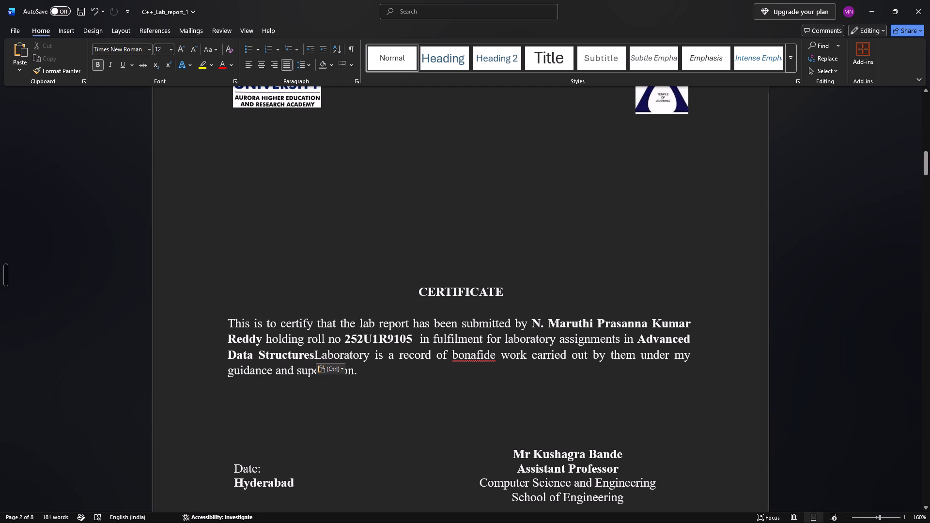
{"action": "key", "text": "space"}
Fill in the date 31/10/2026 after "Date:" above Hyderabad on the Certificate page.
{"action": "scroll", "coordinate": [375, 400], "scroll_direction": "down", "scroll_amount": 1}
{"action": "left_click", "coordinate": [274, 359]}
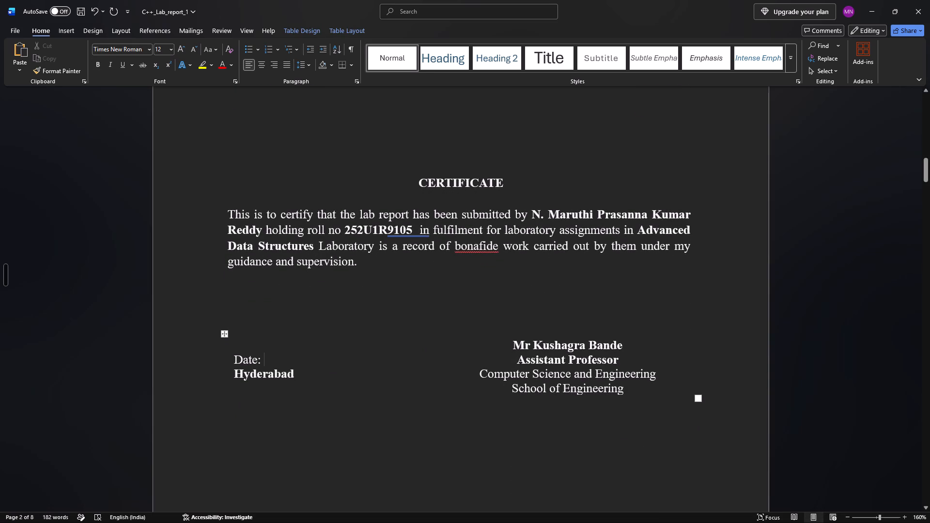
{"action": "type", "text": "31/"}
{"action": "type", "text": "10"}
{"action": "key", "text": "Return"}
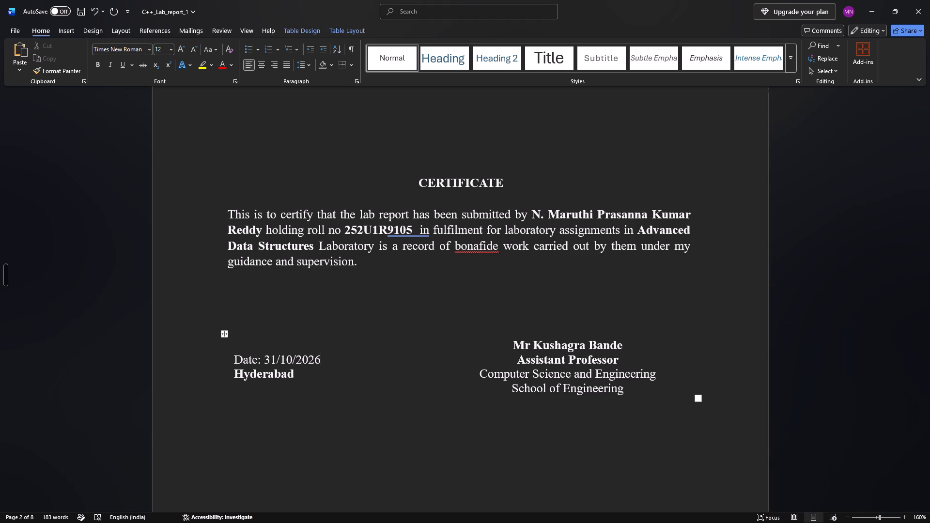
Review the report from the Certificate page through the numbered problem headings and screenshots to Continuous Subarray Sum.
{"action": "scroll", "coordinate": [401, 409], "scroll_direction": "down", "scroll_amount": 1}
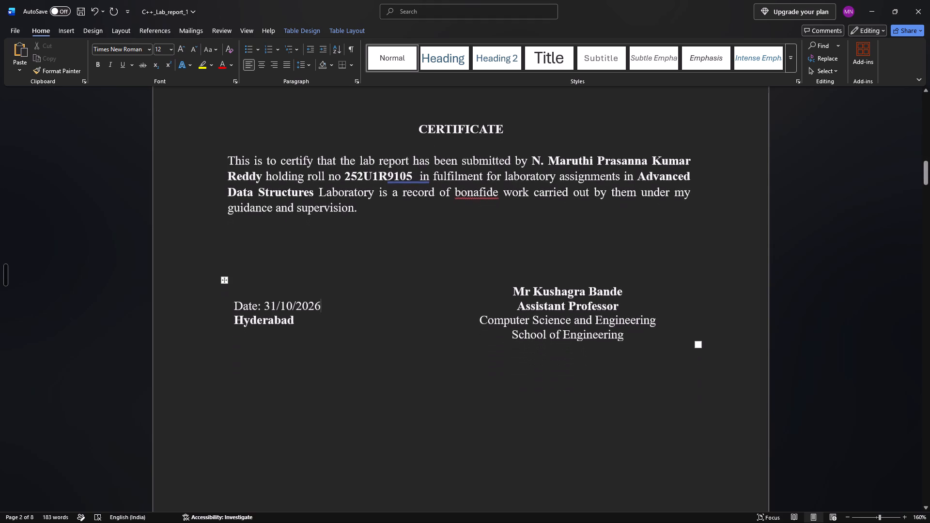
{"action": "scroll", "coordinate": [401, 409], "scroll_direction": "down", "scroll_amount": 2}
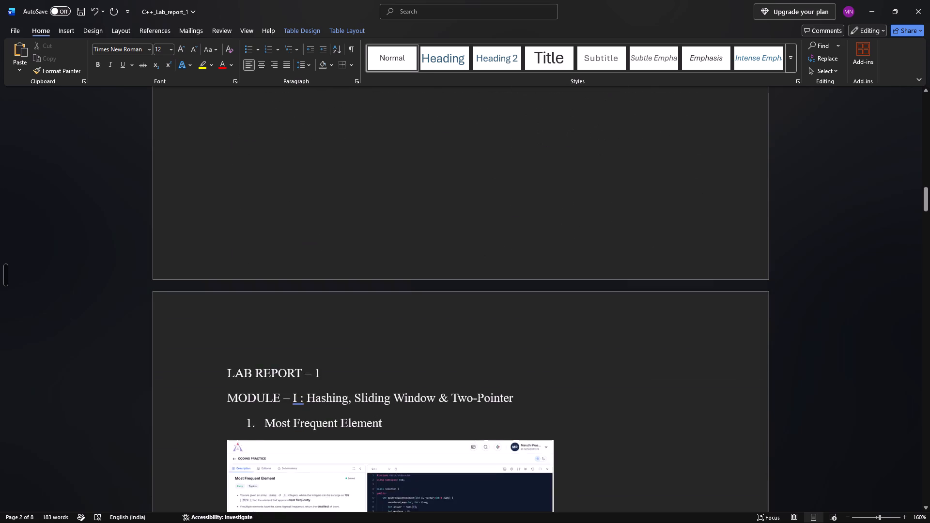
{"action": "scroll", "coordinate": [401, 409], "scroll_direction": "down", "scroll_amount": 3}
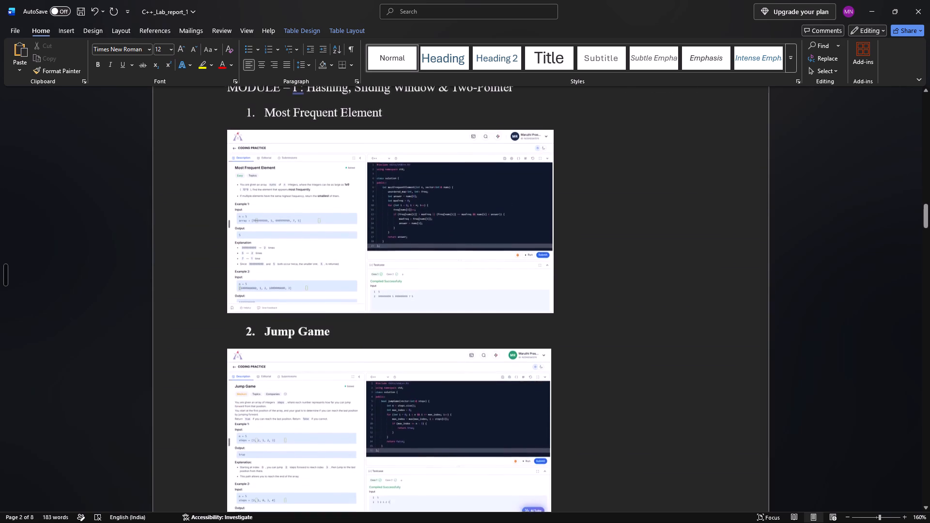
{"action": "scroll", "coordinate": [401, 409], "scroll_direction": "down", "scroll_amount": 1}
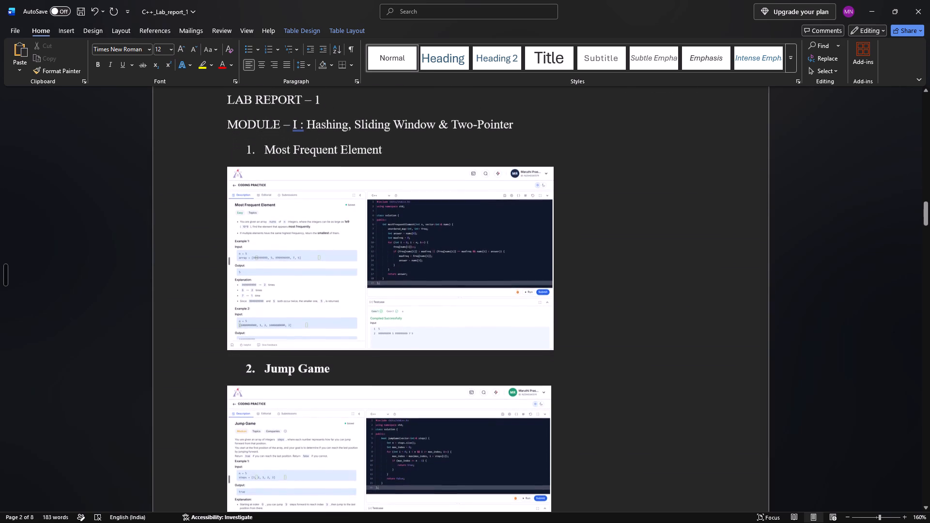
{"action": "scroll", "coordinate": [401, 409], "scroll_direction": "down", "scroll_amount": 1}
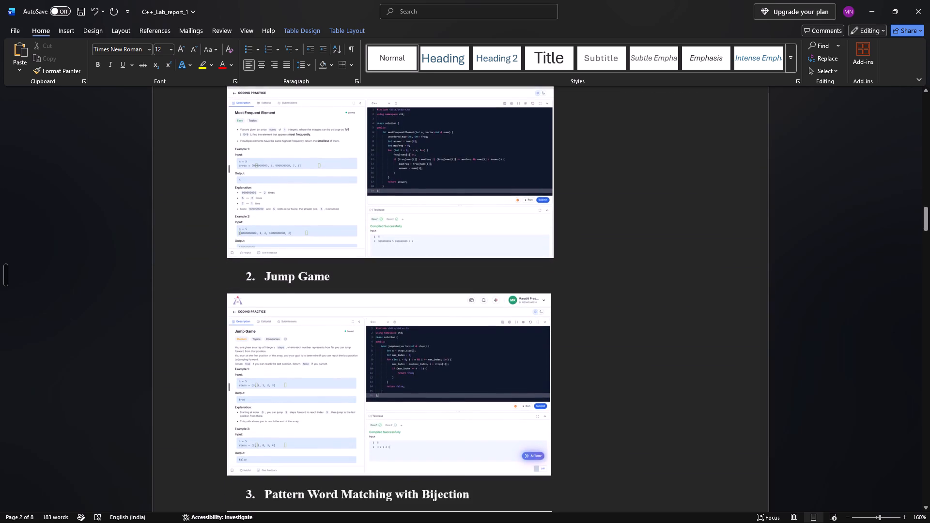
{"action": "scroll", "coordinate": [401, 409], "scroll_direction": "down", "scroll_amount": 2}
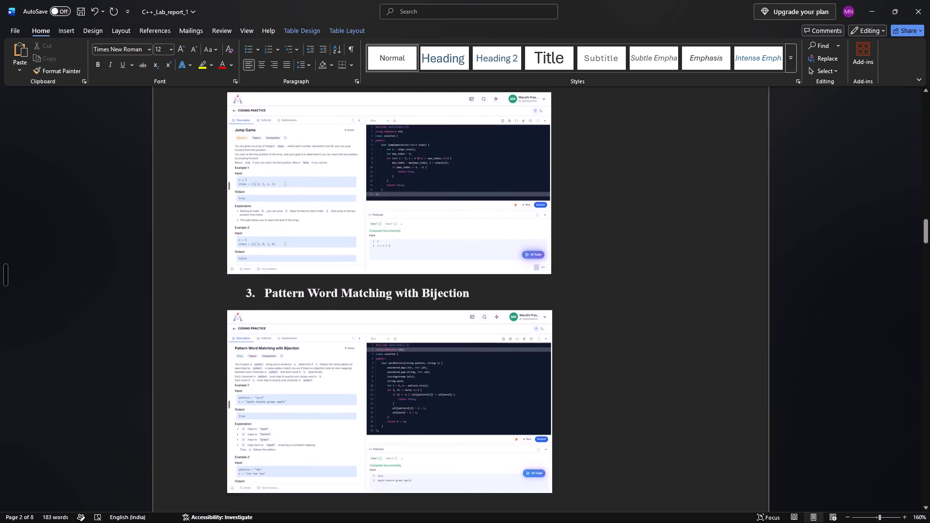
{"action": "scroll", "coordinate": [401, 409], "scroll_direction": "down", "scroll_amount": 1}
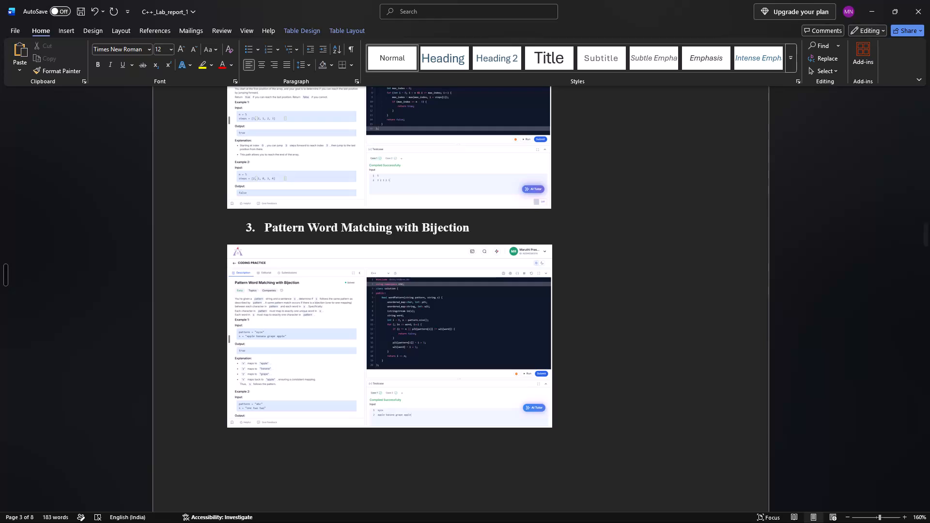
{"action": "scroll", "coordinate": [401, 409], "scroll_direction": "down", "scroll_amount": 4}
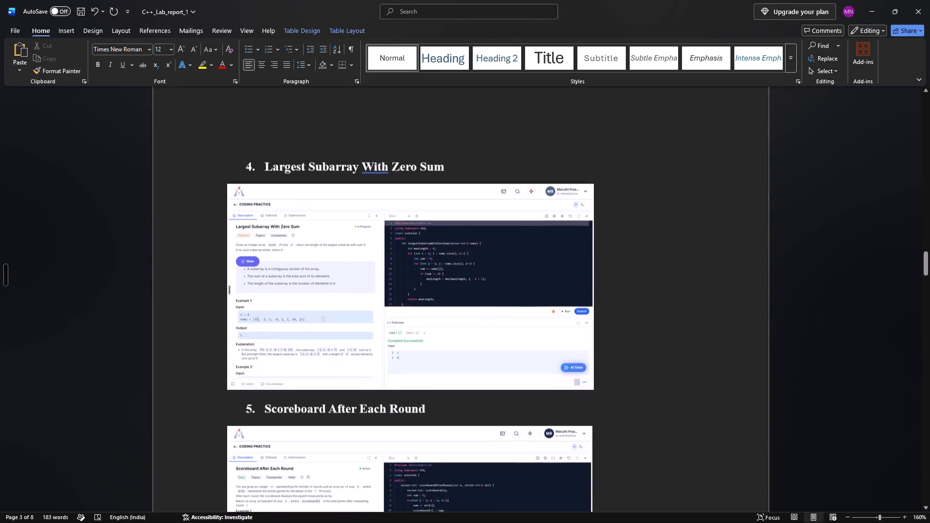
{"action": "scroll", "coordinate": [401, 409], "scroll_direction": "down", "scroll_amount": 6}
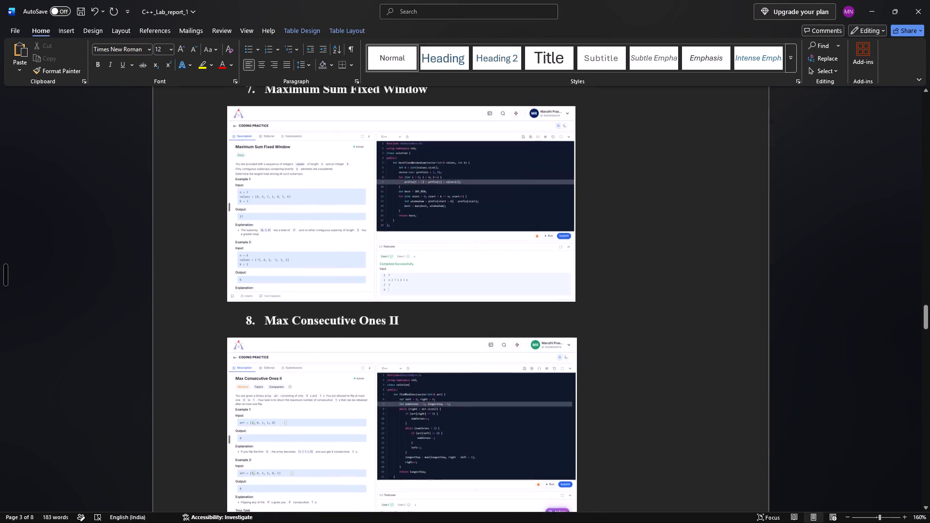
{"action": "scroll", "coordinate": [401, 409], "scroll_direction": "down", "scroll_amount": 4}
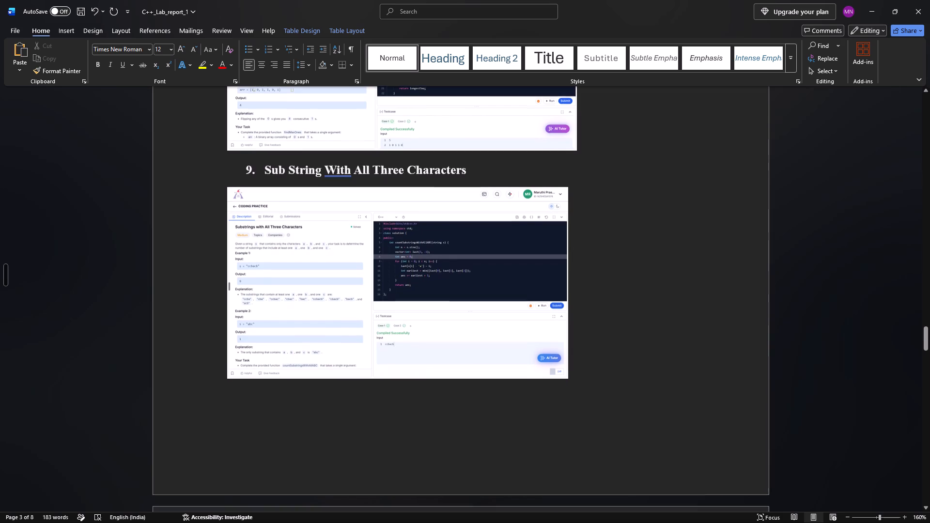
{"action": "scroll", "coordinate": [401, 409], "scroll_direction": "down", "scroll_amount": 4}
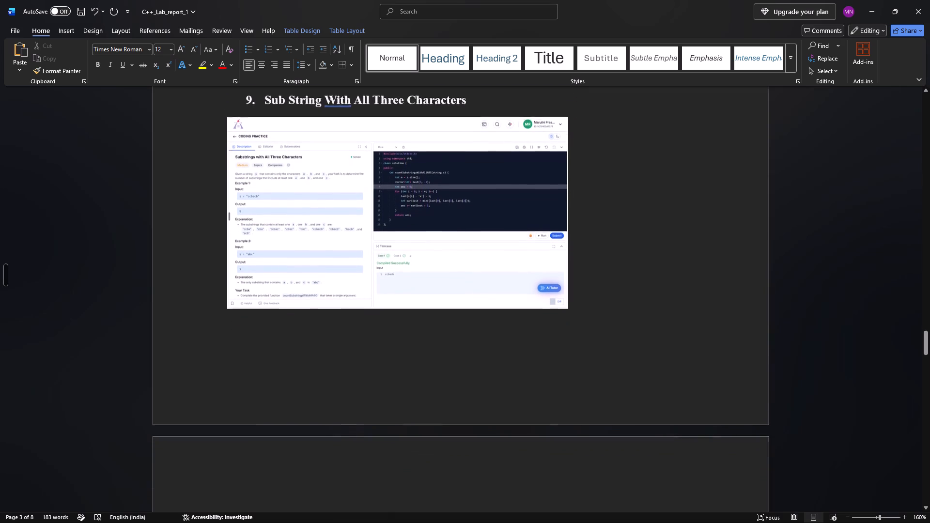
{"action": "scroll", "coordinate": [401, 409], "scroll_direction": "down", "scroll_amount": 4}
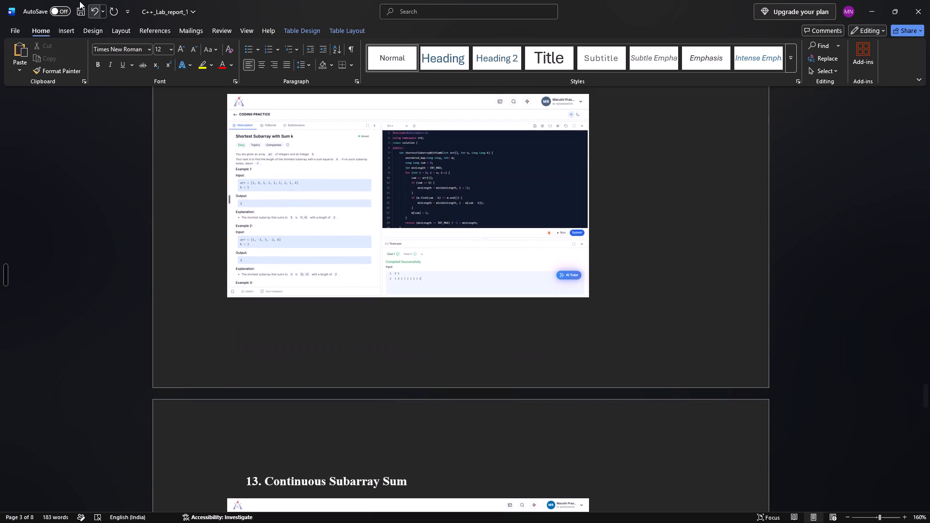
Save the C++_Lab_report_1 document.
{"action": "left_click", "coordinate": [80, 13]}
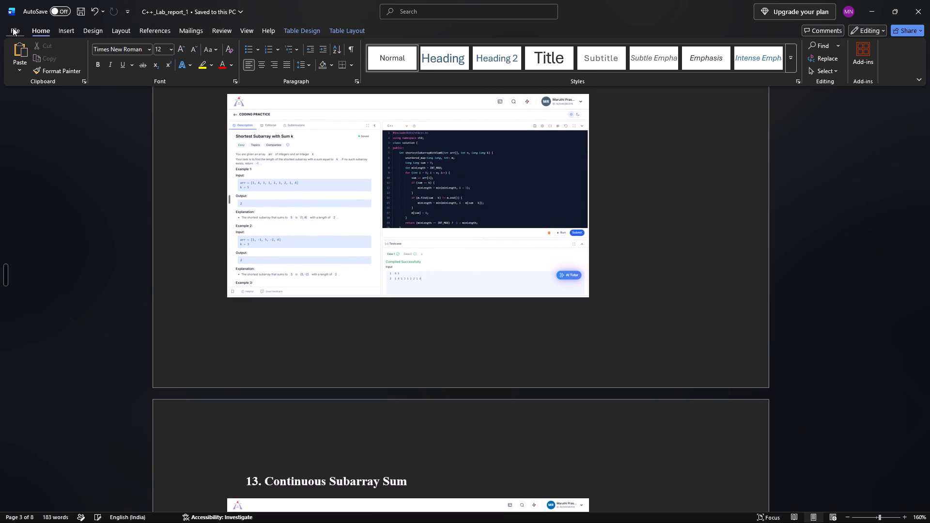
Export the report as the PDF C++_Lab_report_1 in the C++ Assignments folder, replacing the existing PDF.
{"action": "left_click", "coordinate": [13, 28]}
{"action": "left_click", "coordinate": [40, 217]}
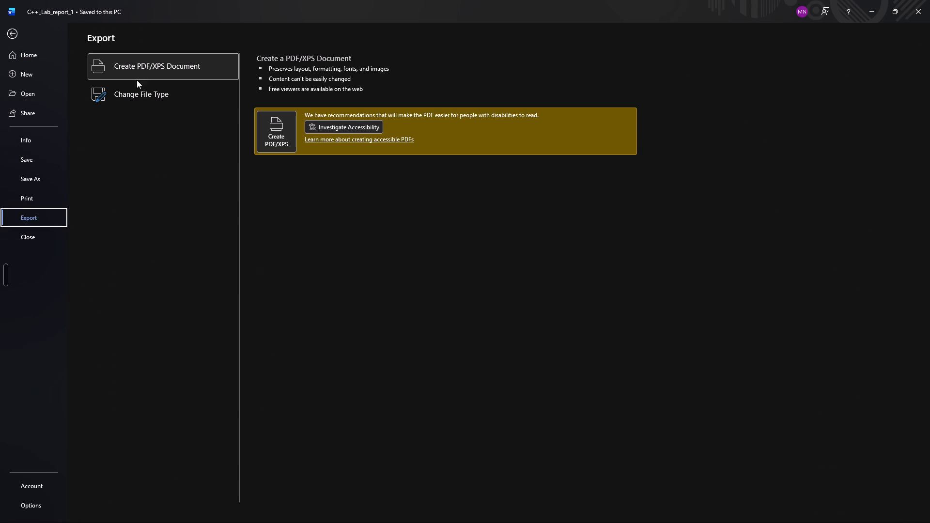
{"action": "double_click", "coordinate": [146, 64]}
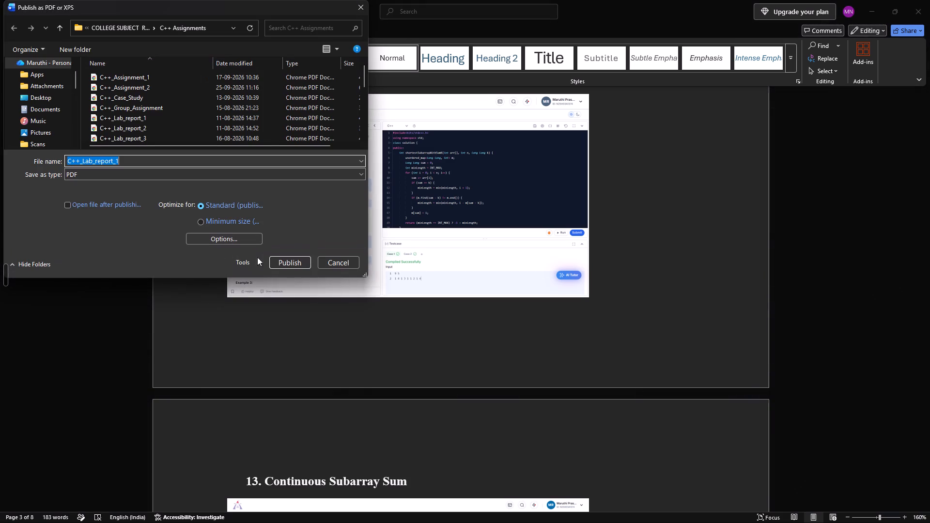
{"action": "left_click", "coordinate": [281, 259]}
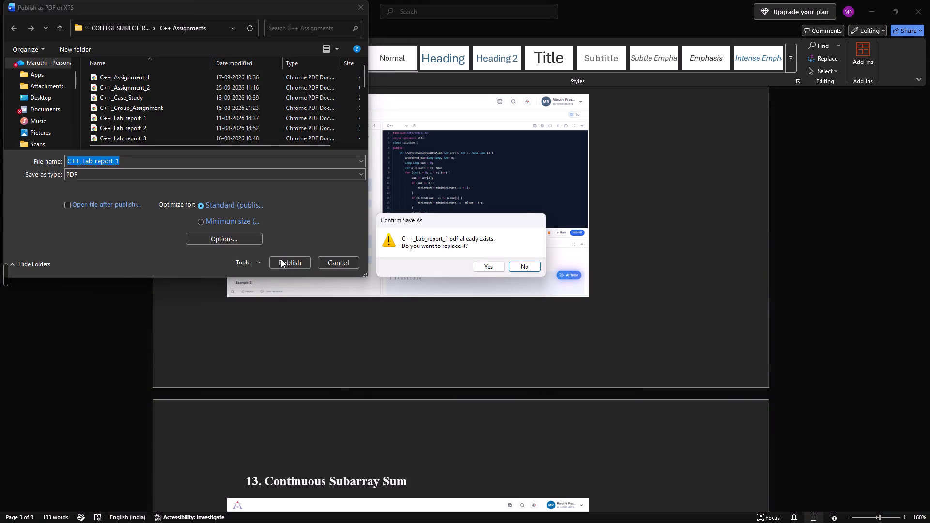
{"action": "left_click", "coordinate": [494, 270]}
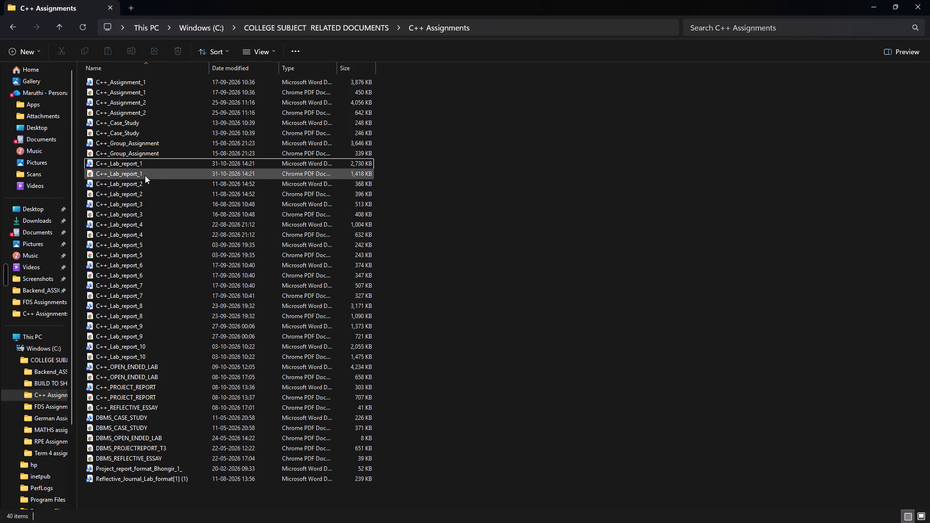
Open the exported C++_Lab_report_1 PDF from the C++ Assignments folder and check its cover, certificate and first problem pages.
{"action": "left_click", "coordinate": [136, 175]}
{"action": "double_click", "coordinate": [136, 175]}
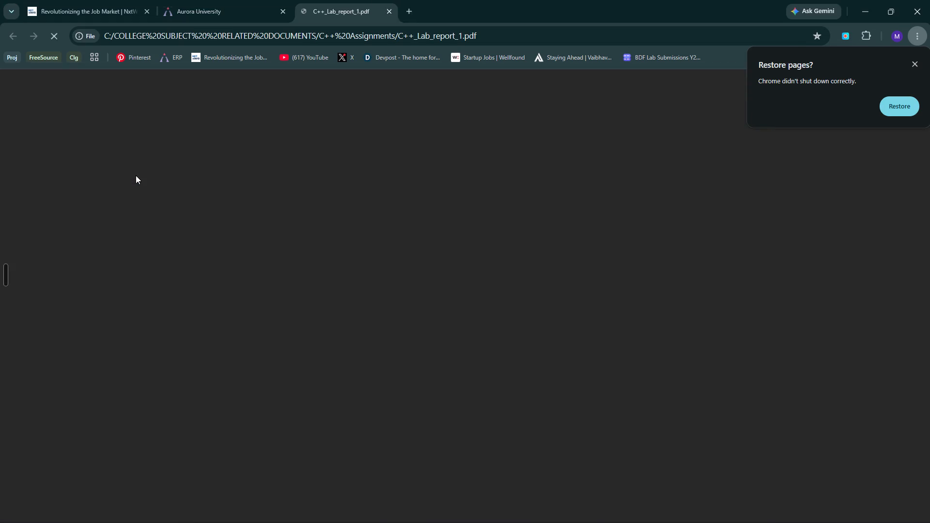
{"action": "scroll", "coordinate": [398, 328], "scroll_direction": "down", "scroll_amount": 3}
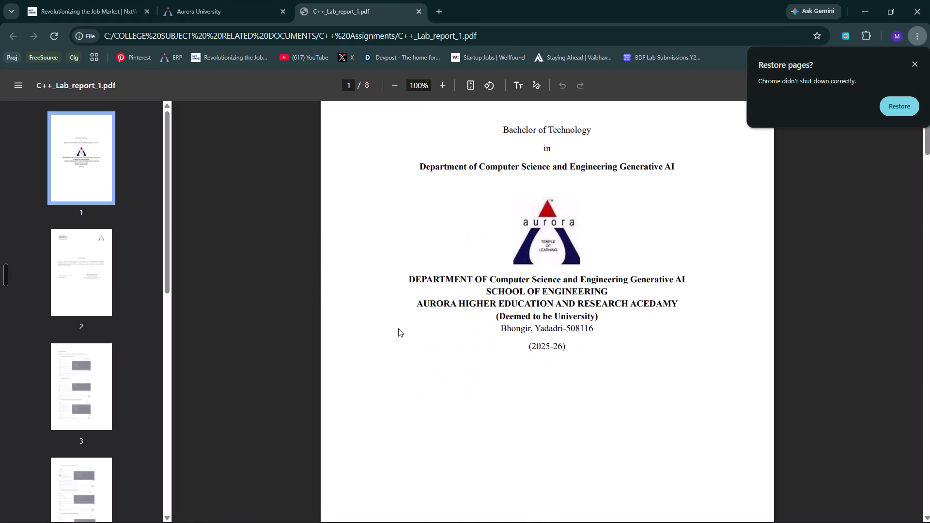
{"action": "scroll", "coordinate": [398, 328], "scroll_direction": "down", "scroll_amount": 2}
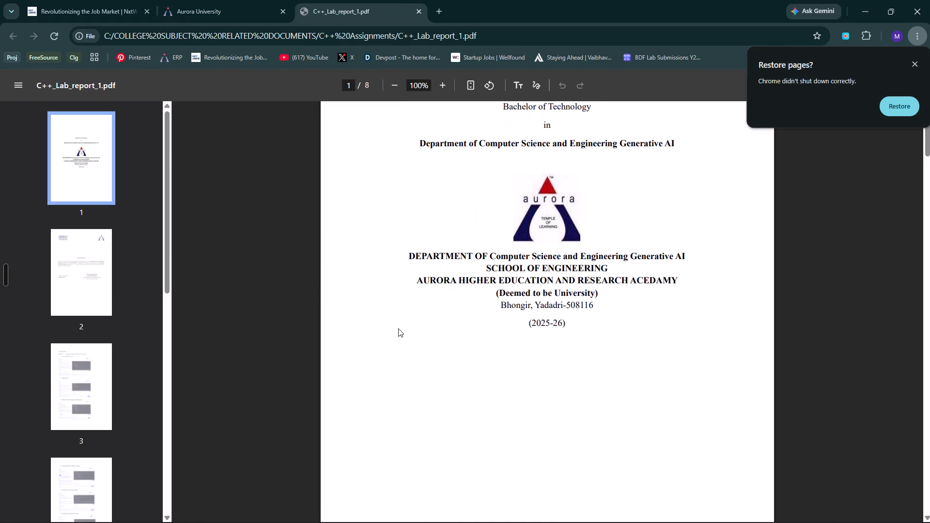
{"action": "scroll", "coordinate": [398, 328], "scroll_direction": "down", "scroll_amount": 5}
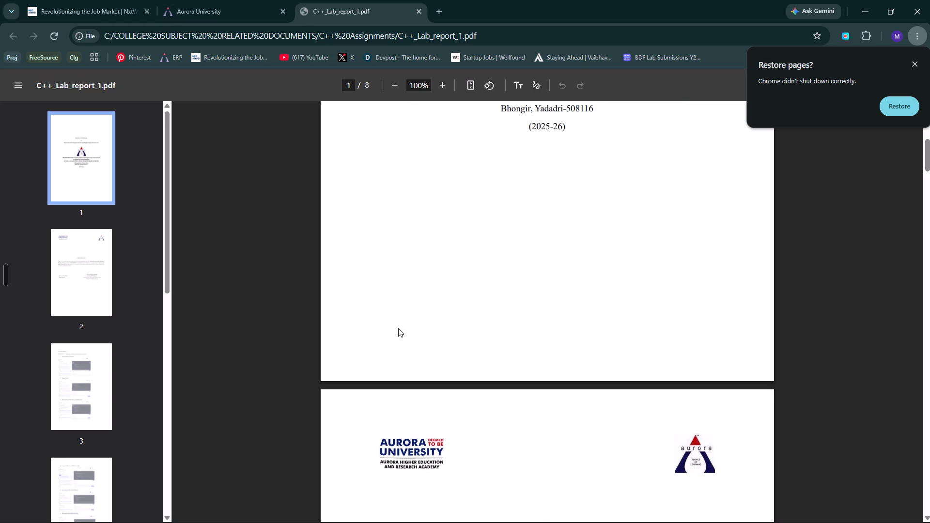
{"action": "scroll", "coordinate": [398, 328], "scroll_direction": "down", "scroll_amount": 3}
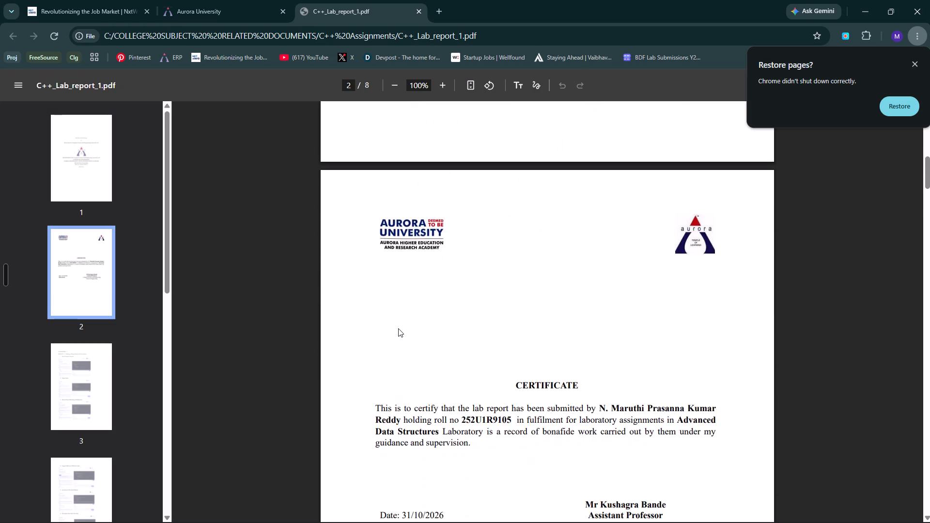
{"action": "scroll", "coordinate": [398, 328], "scroll_direction": "down", "scroll_amount": 6}
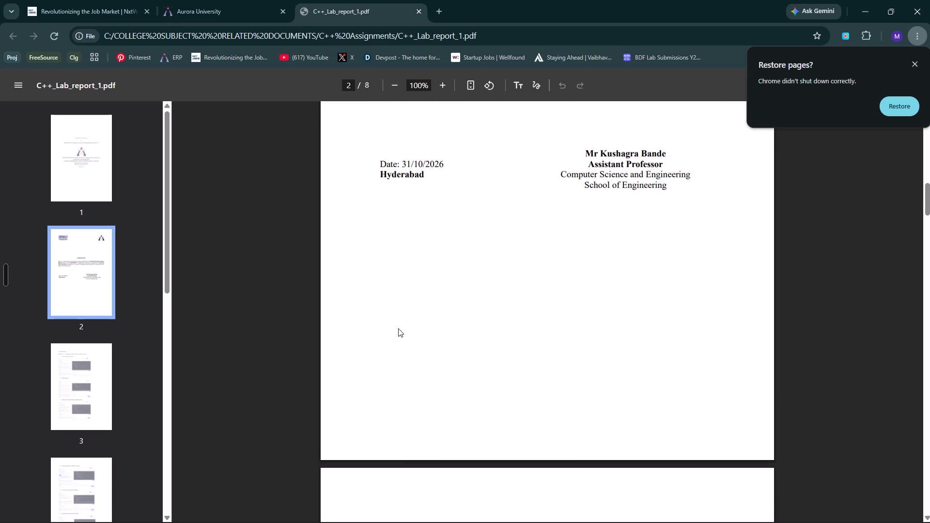
{"action": "scroll", "coordinate": [398, 328], "scroll_direction": "down", "scroll_amount": 5}
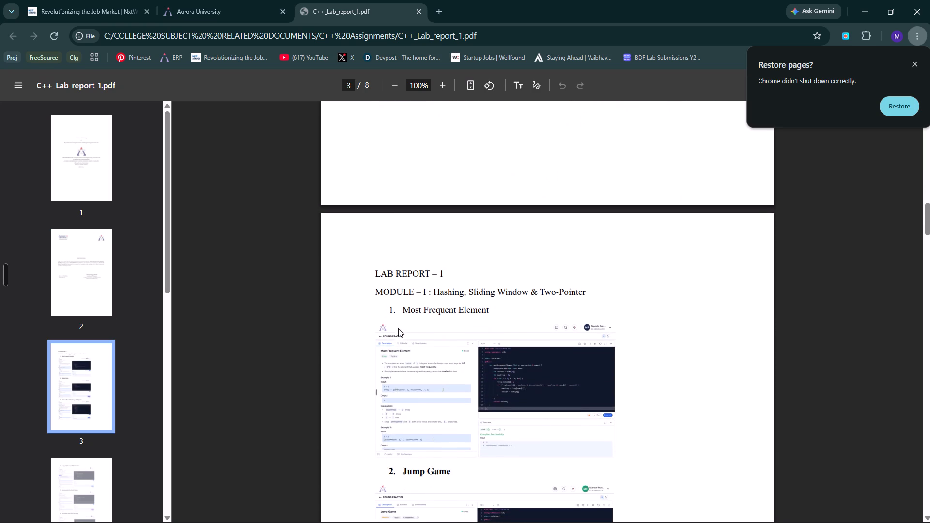
{"action": "scroll", "coordinate": [398, 328], "scroll_direction": "down", "scroll_amount": 1}
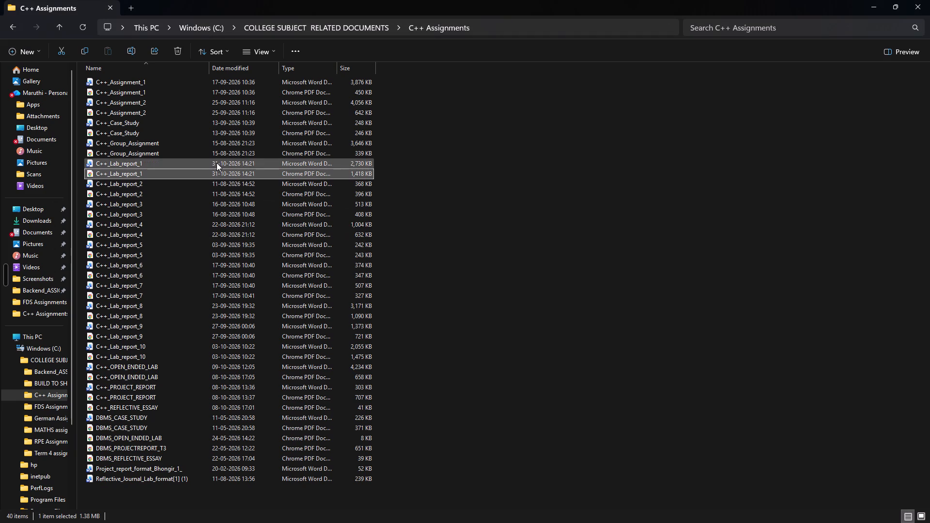
Reopen the C++_Lab_report_1 Word document and make the "LAB REPORT – 1" line and the "MODULE – I :" label bold on page 3.
{"action": "double_click", "coordinate": [217, 163]}
{"action": "scroll", "coordinate": [312, 274], "scroll_direction": "up", "scroll_amount": 9}
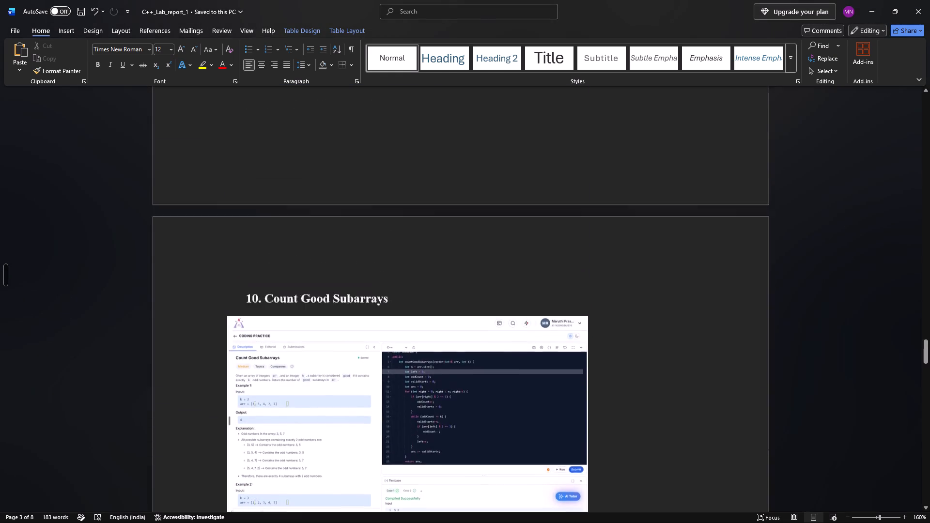
{"action": "scroll", "coordinate": [312, 274], "scroll_direction": "up", "scroll_amount": 9}
{"action": "scroll", "coordinate": [287, 330], "scroll_direction": "down", "scroll_amount": 3}
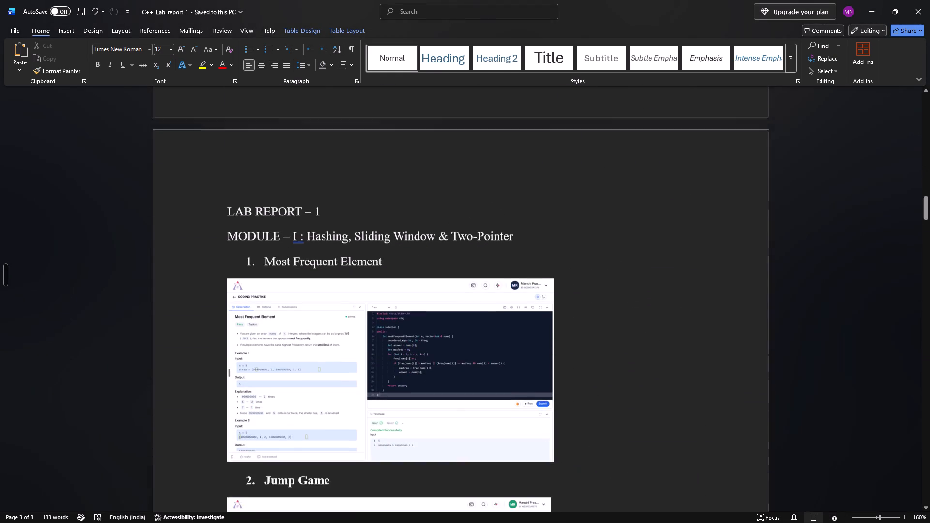
{"action": "scroll", "coordinate": [287, 330], "scroll_direction": "down", "scroll_amount": 2}
{"action": "left_click_drag", "start_coordinate": [226, 188], "coordinate": [305, 204]}
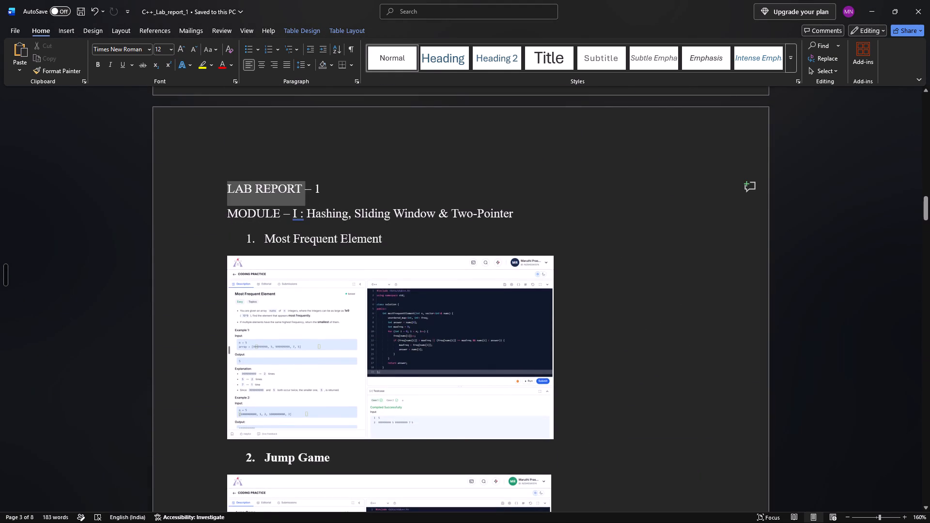
{"action": "left_click_drag", "start_coordinate": [305, 204], "coordinate": [306, 208]}
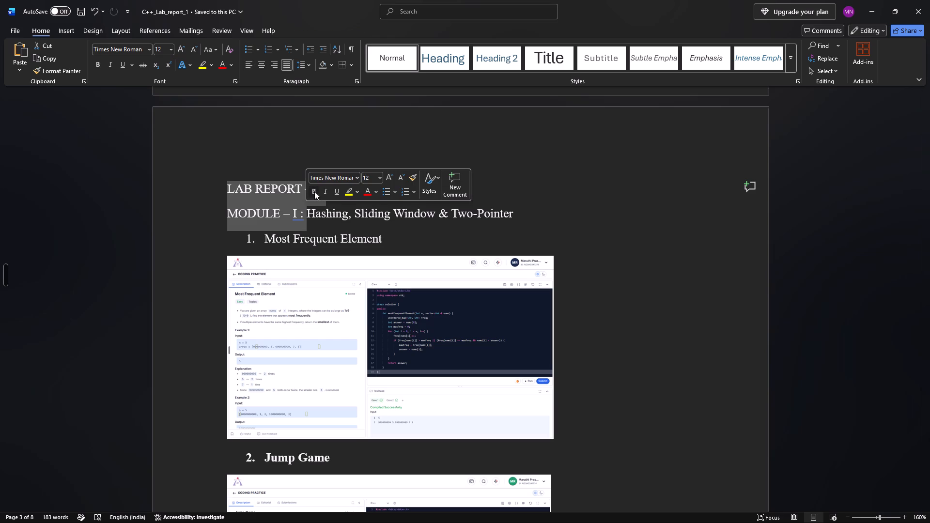
{"action": "left_click", "coordinate": [314, 191]}
Make the first problem heading, "Most Frequent Element", bold and save the document.
{"action": "left_click", "coordinate": [246, 241]}
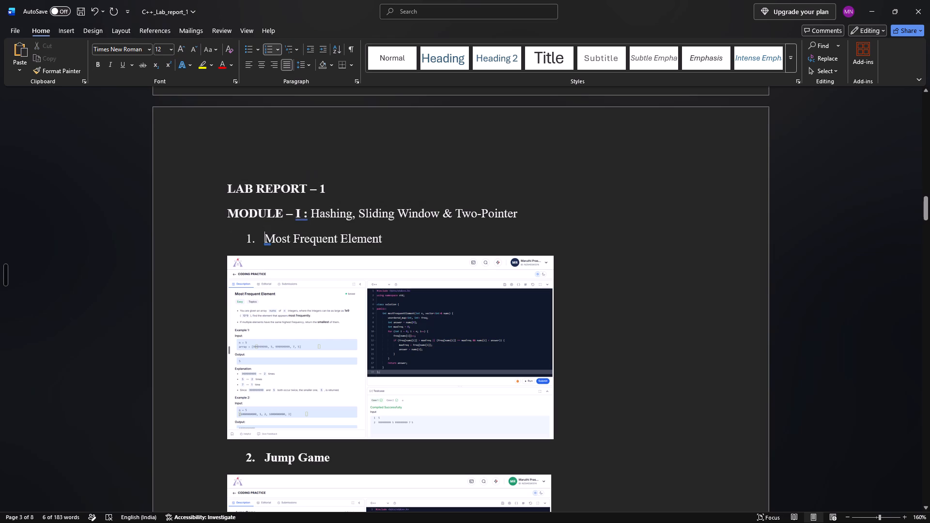
{"action": "left_click_drag", "start_coordinate": [245, 237], "coordinate": [388, 232]}
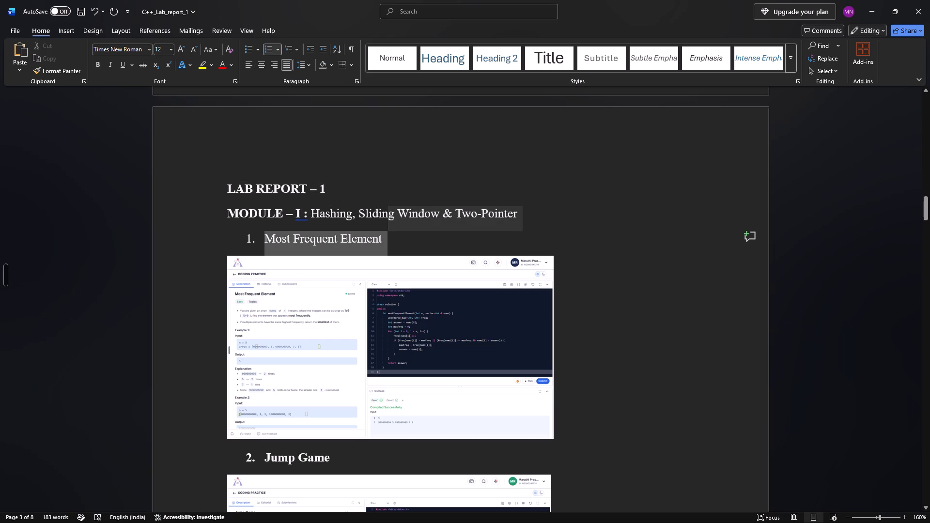
{"action": "left_click_drag", "start_coordinate": [388, 232], "coordinate": [391, 237]}
{"action": "left_click", "coordinate": [398, 220]}
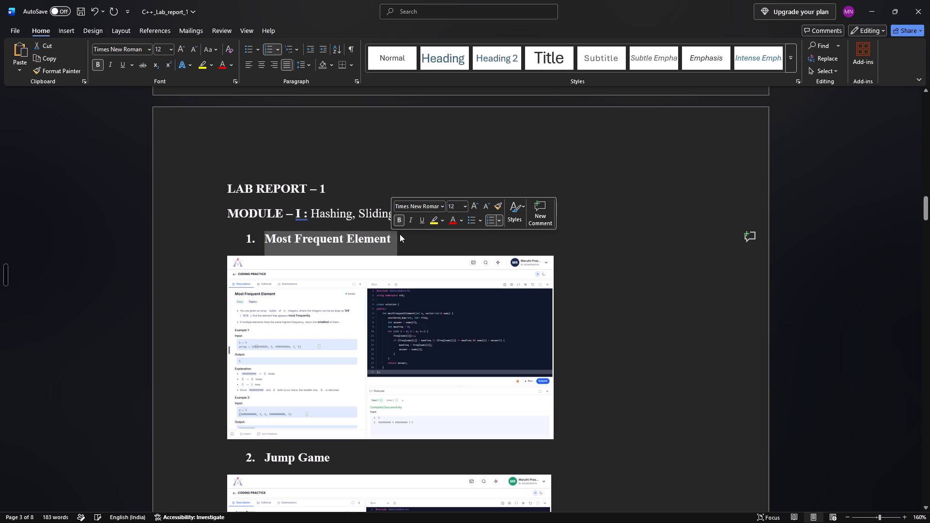
{"action": "left_click", "coordinate": [399, 239]}
{"action": "key", "text": "ctrl+s"}
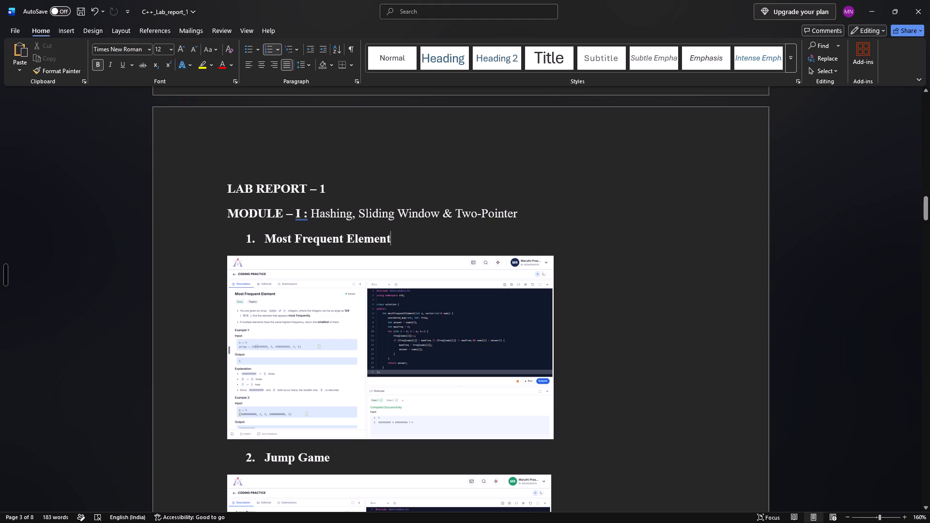
Export the report as the PDF C++_Lab_report_1 in the C++ Assignments folder, replacing the existing PDF, and close the Word document.
{"action": "left_click", "coordinate": [19, 26]}
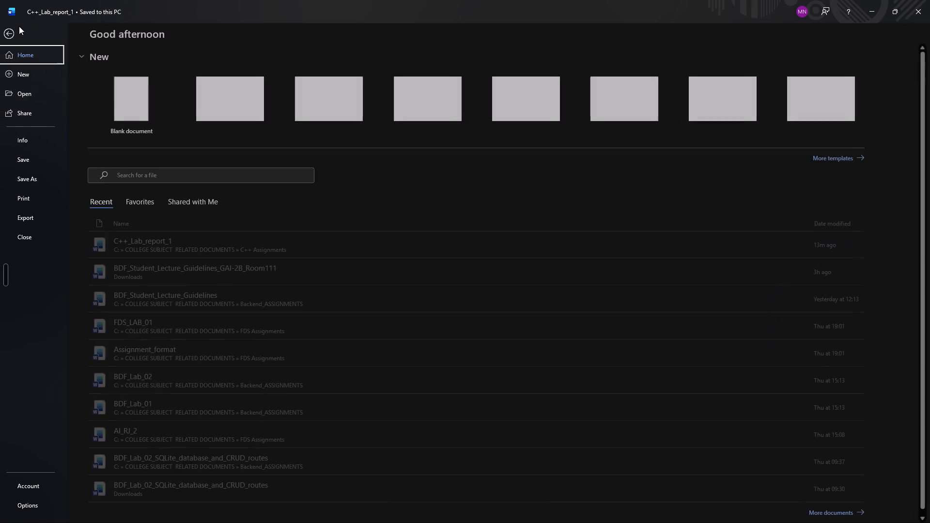
{"action": "left_click", "coordinate": [34, 213]}
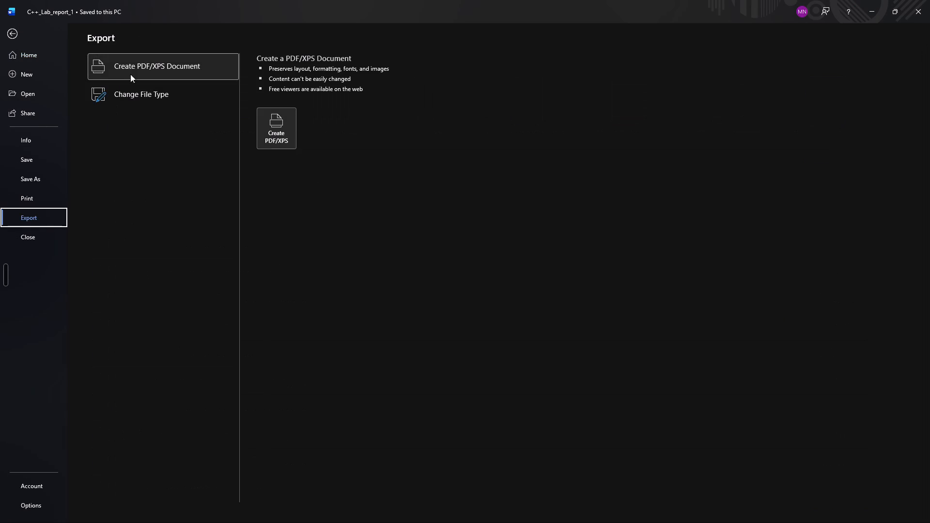
{"action": "double_click", "coordinate": [139, 63]}
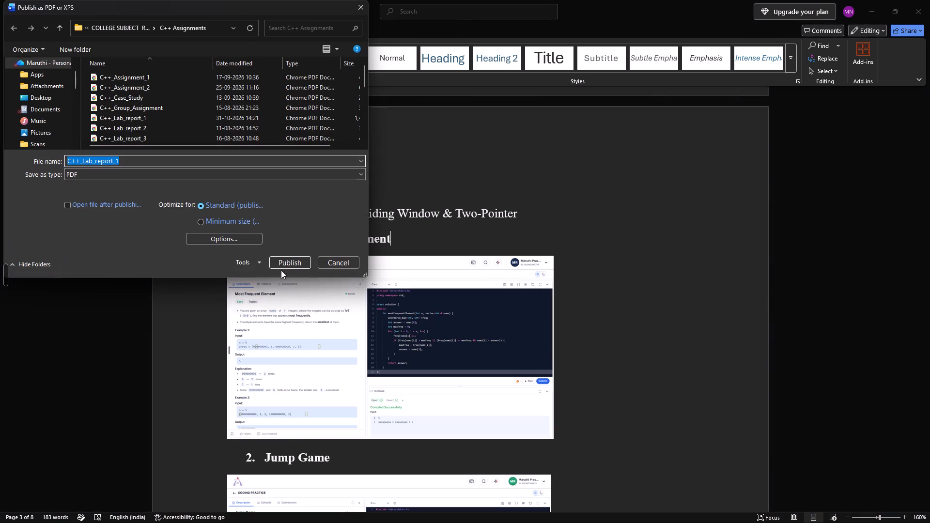
{"action": "left_click", "coordinate": [278, 260]}
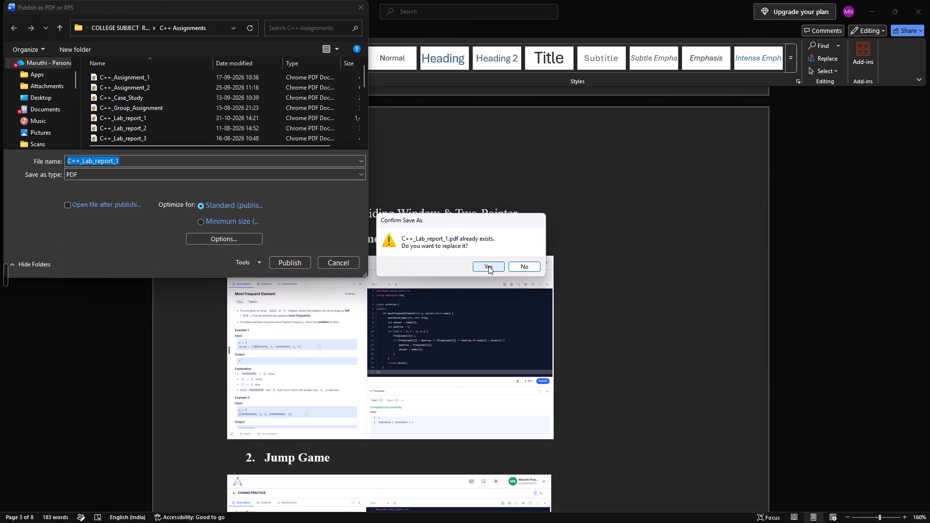
{"action": "left_click", "coordinate": [488, 266]}
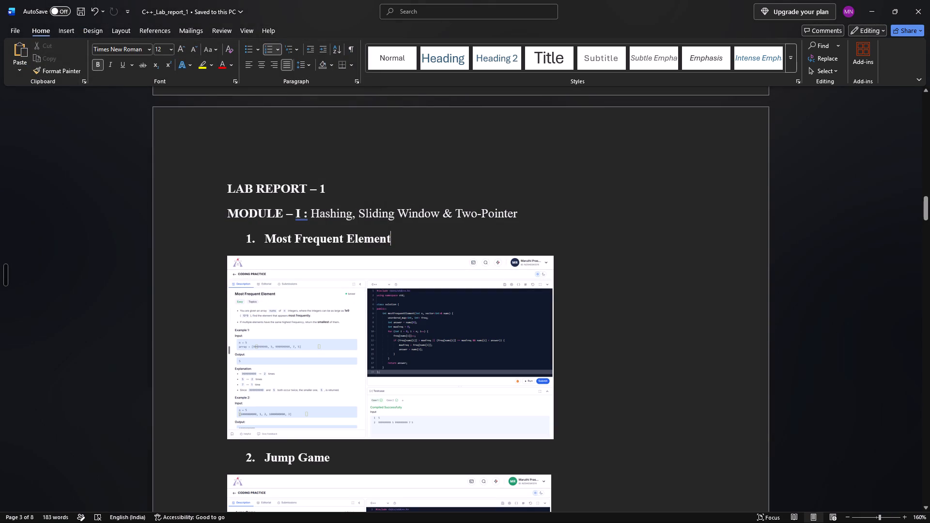
{"action": "left_click", "coordinate": [925, 14]}
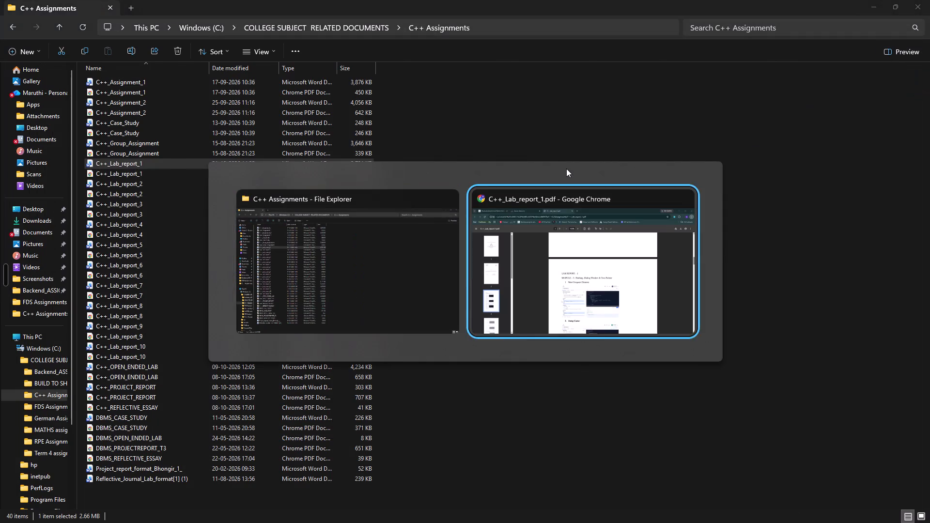
Switch to Chrome, reload the C++_Lab_report_1 PDF and check the cover, certificate and the page 3 headings.
{"action": "left_click", "coordinate": [55, 31]}
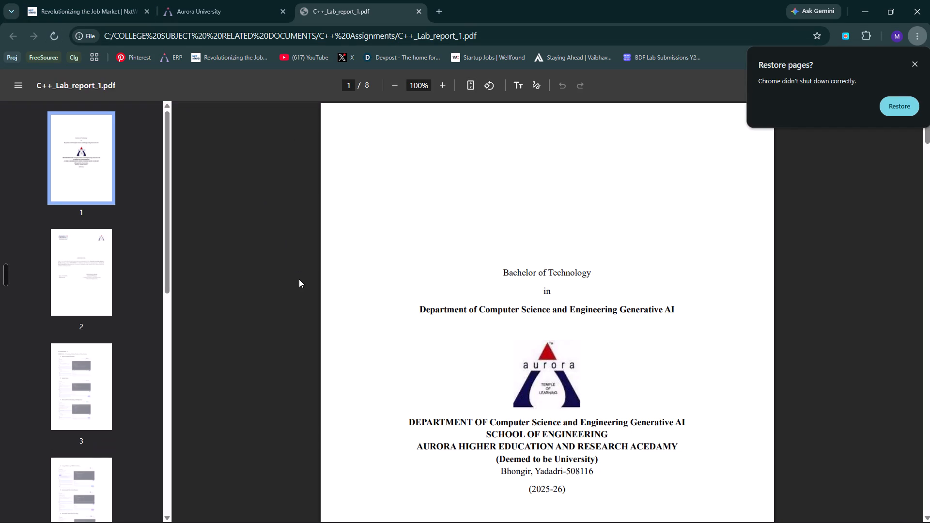
{"action": "scroll", "coordinate": [299, 282], "scroll_direction": "down", "scroll_amount": 6}
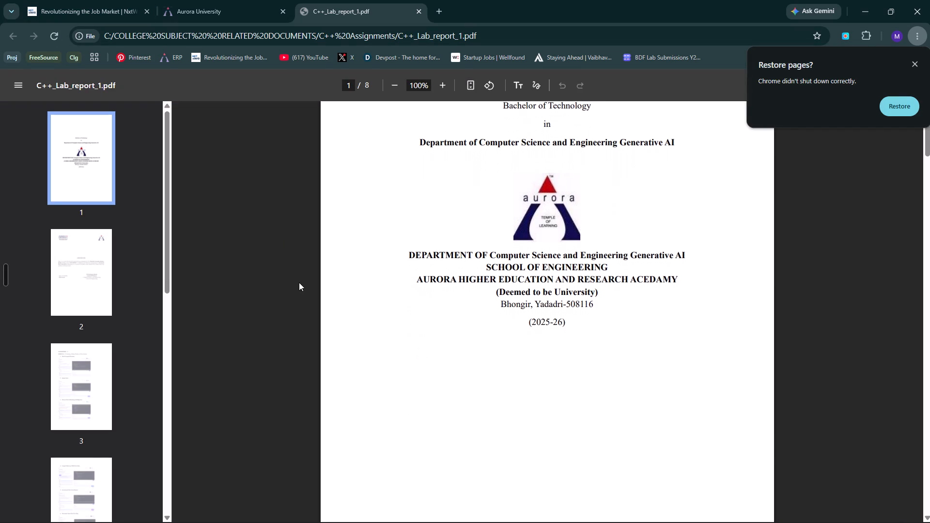
{"action": "scroll", "coordinate": [299, 282], "scroll_direction": "down", "scroll_amount": 7}
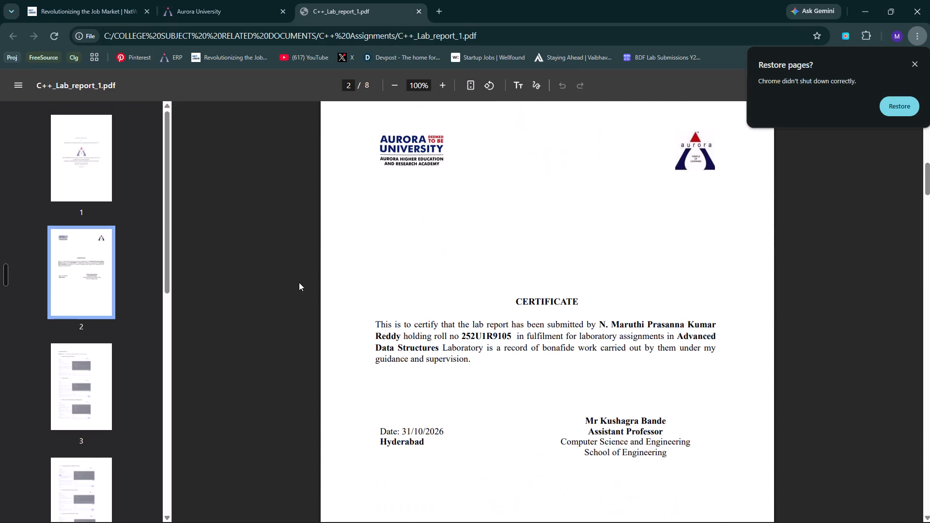
{"action": "scroll", "coordinate": [299, 282], "scroll_direction": "down", "scroll_amount": 4}
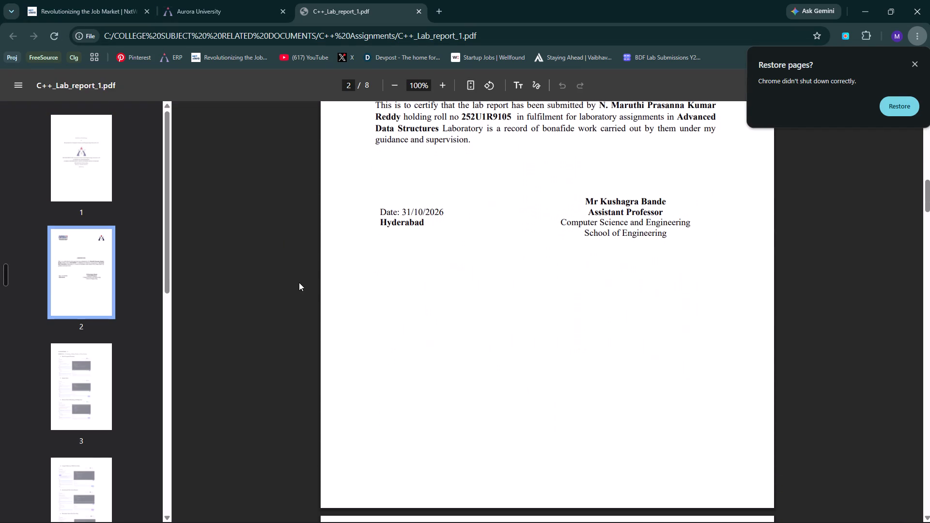
{"action": "scroll", "coordinate": [299, 282], "scroll_direction": "down", "scroll_amount": 5}
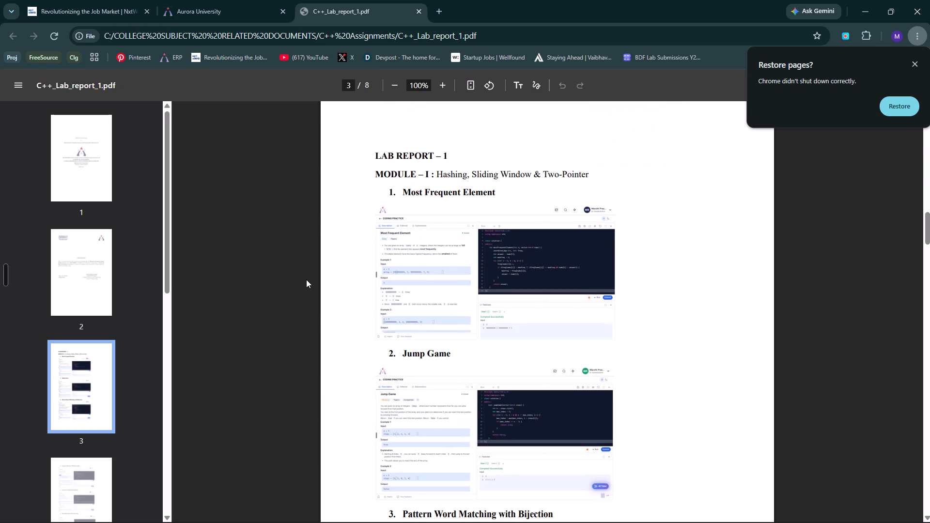
{"action": "scroll", "coordinate": [306, 279], "scroll_direction": "down", "scroll_amount": 1}
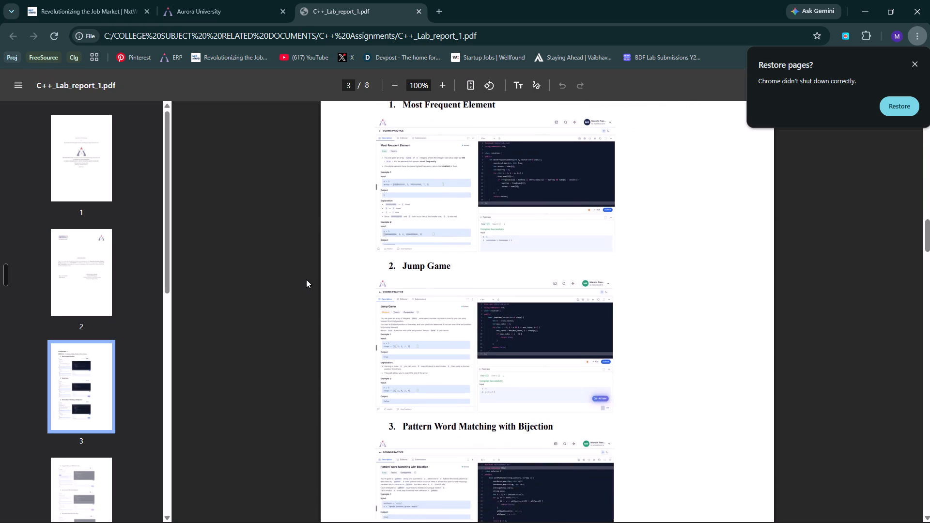
{"action": "scroll", "coordinate": [306, 279], "scroll_direction": "down", "scroll_amount": 4}
{"action": "scroll", "coordinate": [306, 279], "scroll_direction": "up", "scroll_amount": 2}
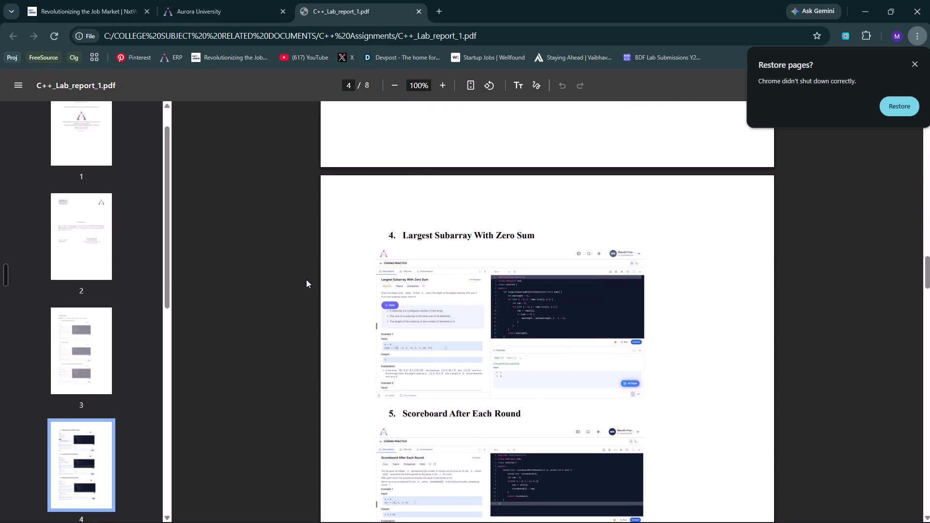
{"action": "scroll", "coordinate": [306, 279], "scroll_direction": "up", "scroll_amount": 4}
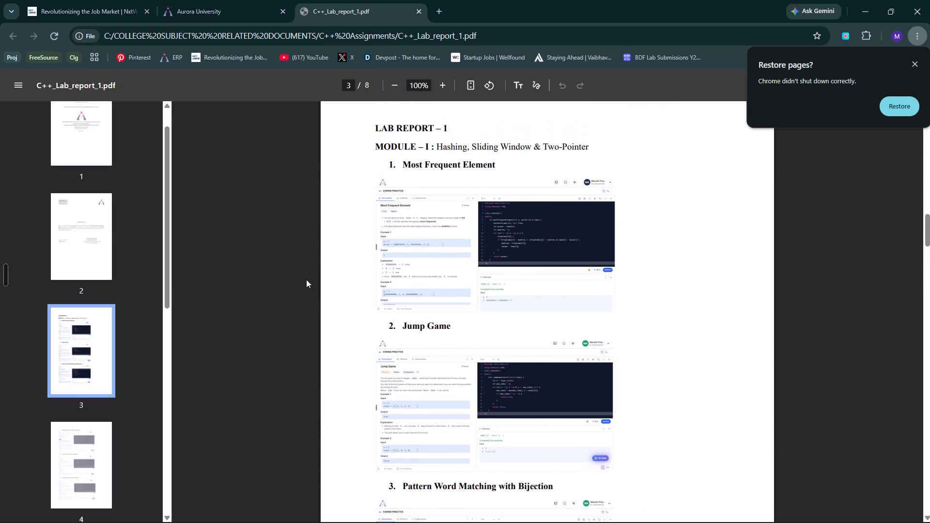
{"action": "scroll", "coordinate": [306, 279], "scroll_direction": "up", "scroll_amount": 1}
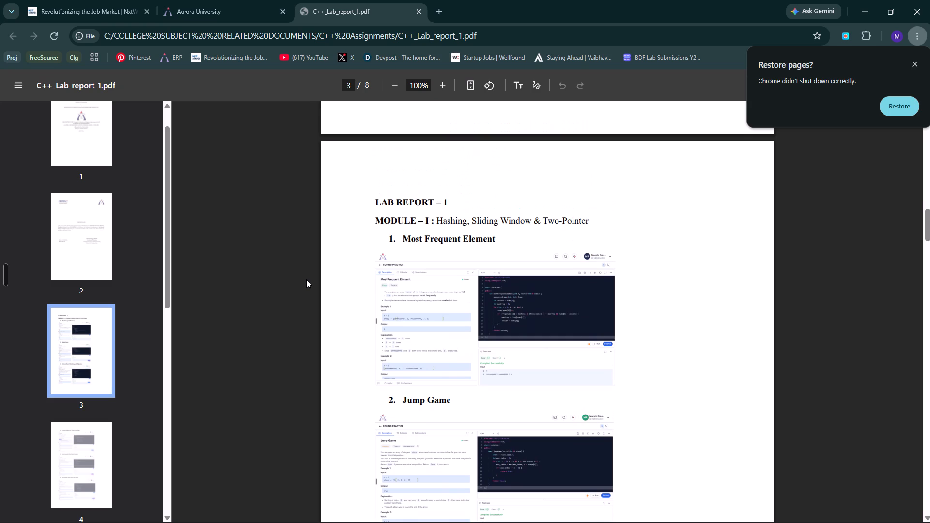
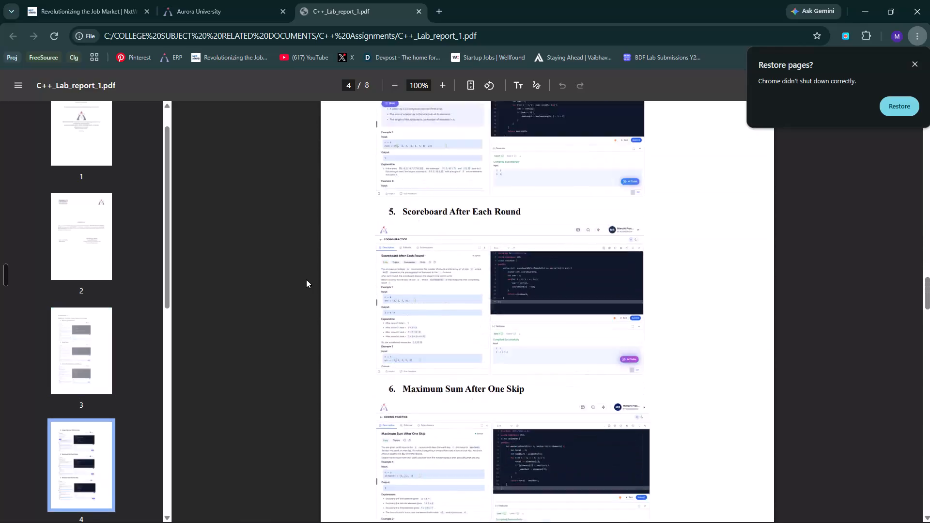
Check the remaining pages of the C++_Lab_report_1 PDF through page 8, looking at the problem headings and screenshot placement.
{"action": "scroll", "coordinate": [306, 279], "scroll_direction": "down", "scroll_amount": 2}
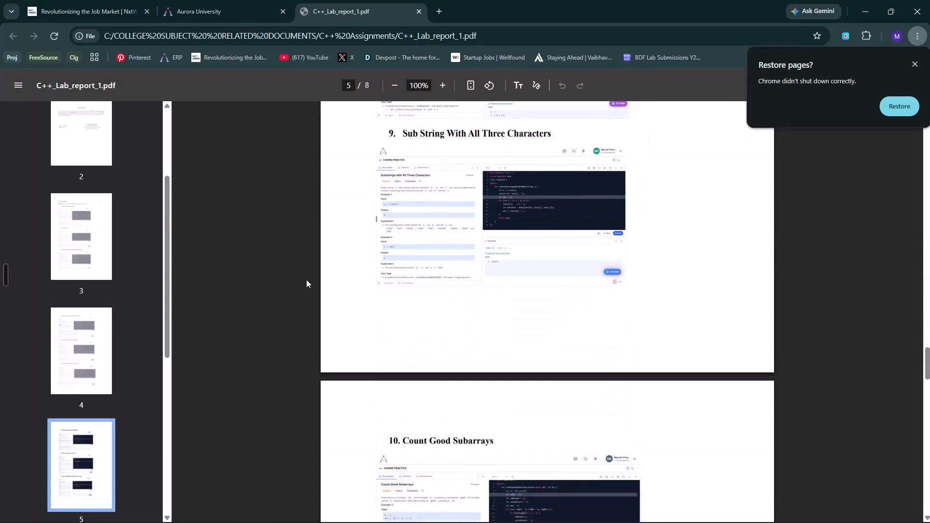
{"action": "scroll", "coordinate": [306, 279], "scroll_direction": "down", "scroll_amount": 7}
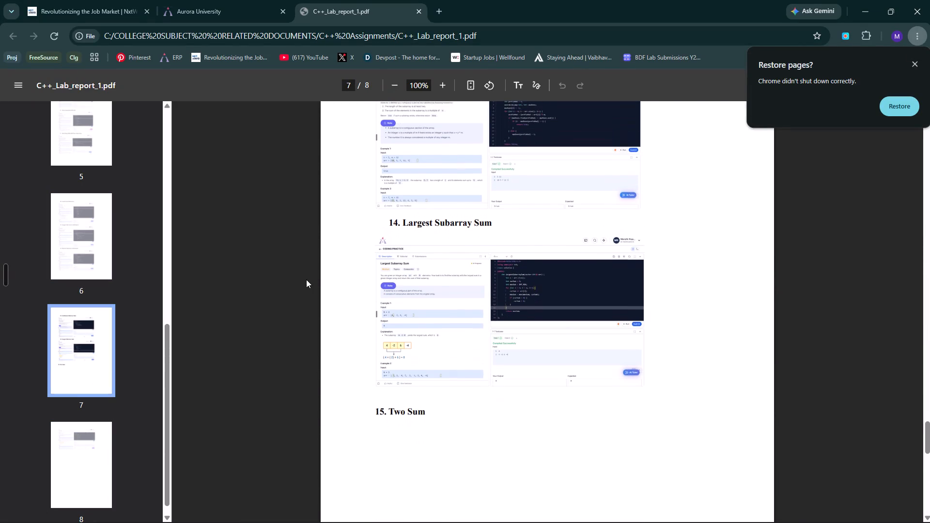
{"action": "scroll", "coordinate": [306, 279], "scroll_direction": "down", "scroll_amount": 1}
{"action": "scroll", "coordinate": [306, 279], "scroll_direction": "up", "scroll_amount": 6}
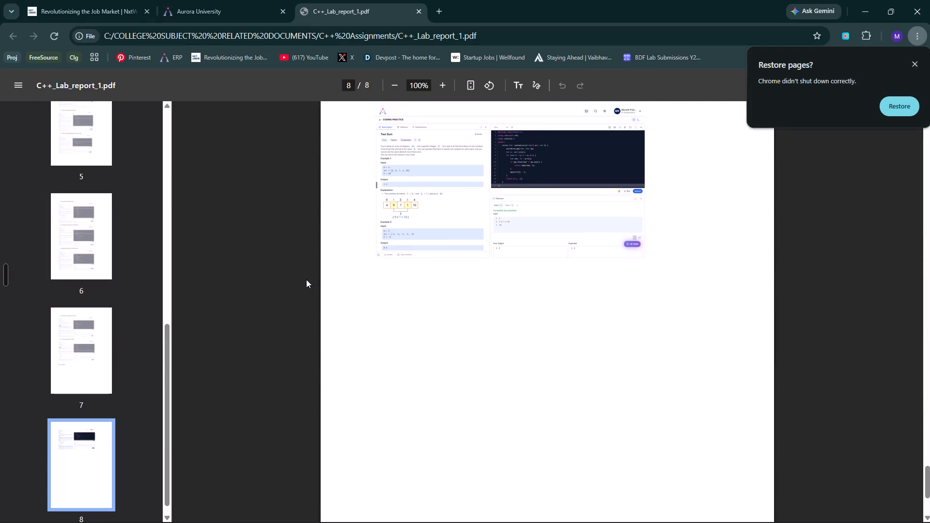
{"action": "scroll", "coordinate": [306, 279], "scroll_direction": "up", "scroll_amount": 7}
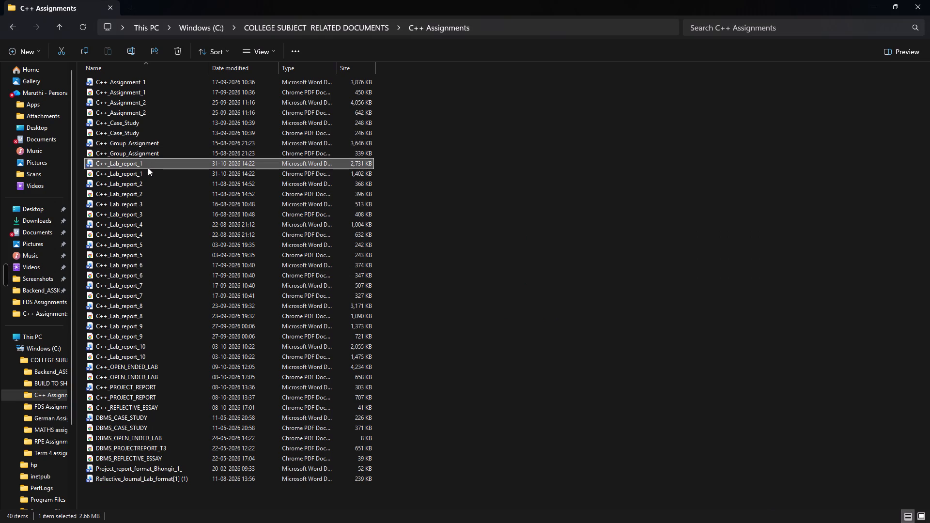
Reopen the C++_Lab_report_1 Word document and shrink the Two Sum screenshot so it fits under its heading on page 7.
{"action": "double_click", "coordinate": [148, 164]}
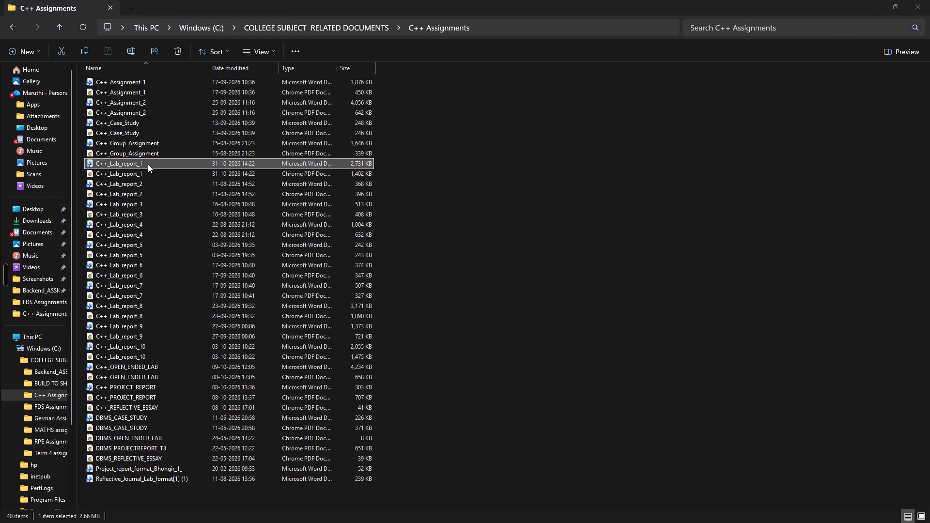
{"action": "scroll", "coordinate": [366, 346], "scroll_direction": "down", "scroll_amount": 8}
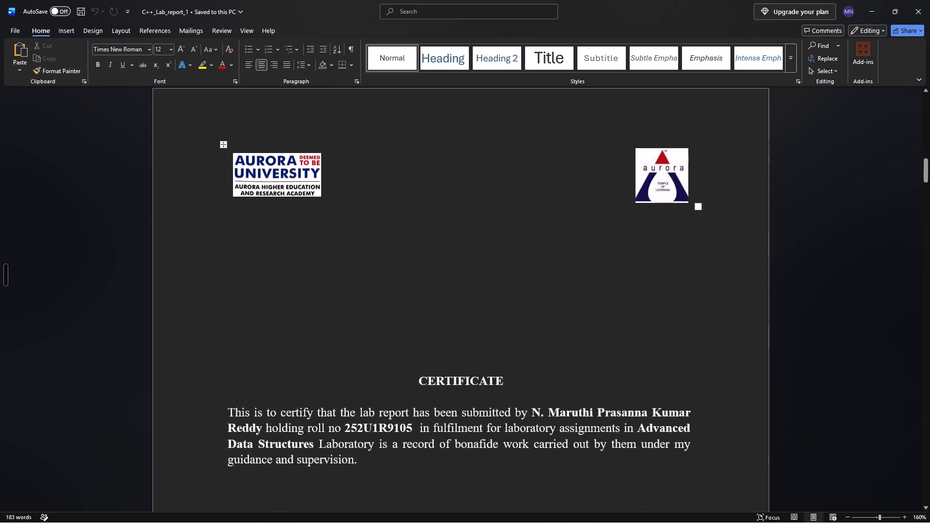
{"action": "scroll", "coordinate": [366, 346], "scroll_direction": "down", "scroll_amount": 15}
{"action": "scroll", "coordinate": [366, 346], "scroll_direction": "up", "scroll_amount": 2}
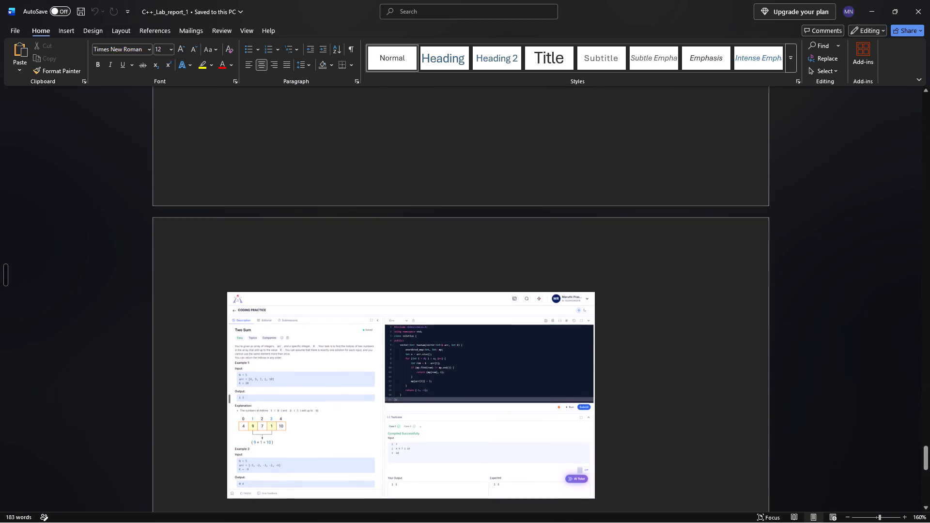
{"action": "scroll", "coordinate": [366, 346], "scroll_direction": "up", "scroll_amount": 1}
{"action": "left_click", "coordinate": [355, 377]}
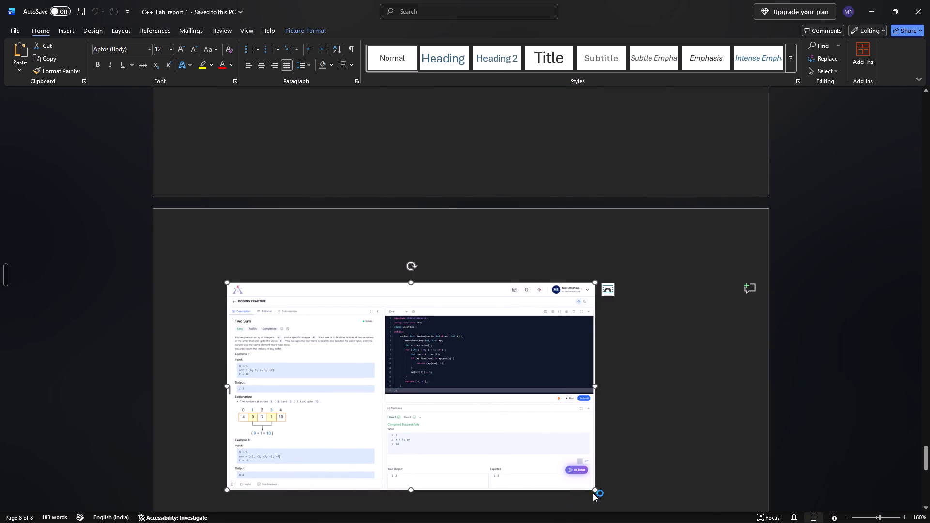
{"action": "left_click_drag", "start_coordinate": [595, 490], "coordinate": [570, 477]}
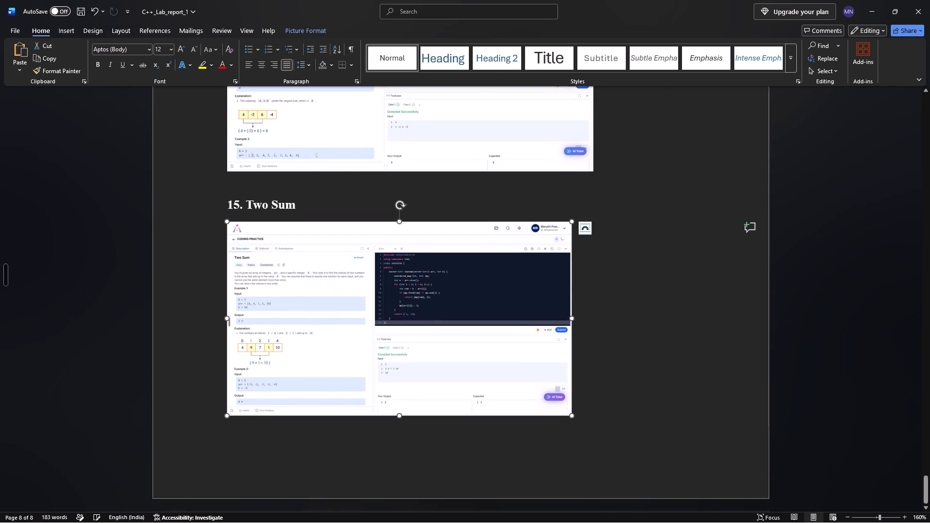
Slightly shrink the Largest Subarray Sum screenshot and the screenshot just above heading 14, and save the document.
{"action": "scroll", "coordinate": [584, 439], "scroll_direction": "up", "scroll_amount": 1}
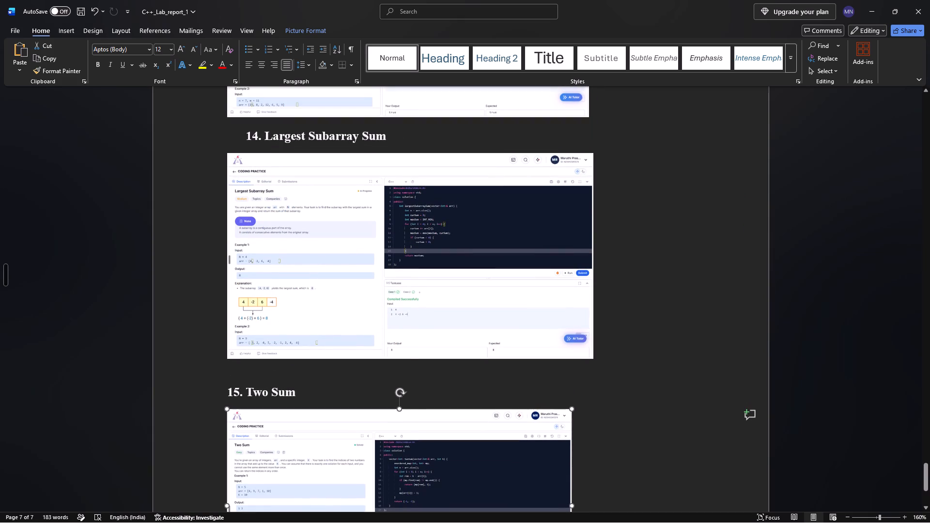
{"action": "left_click", "coordinate": [592, 354]}
{"action": "left_click_drag", "start_coordinate": [593, 357], "coordinate": [579, 349]}
{"action": "left_click", "coordinate": [575, 111]}
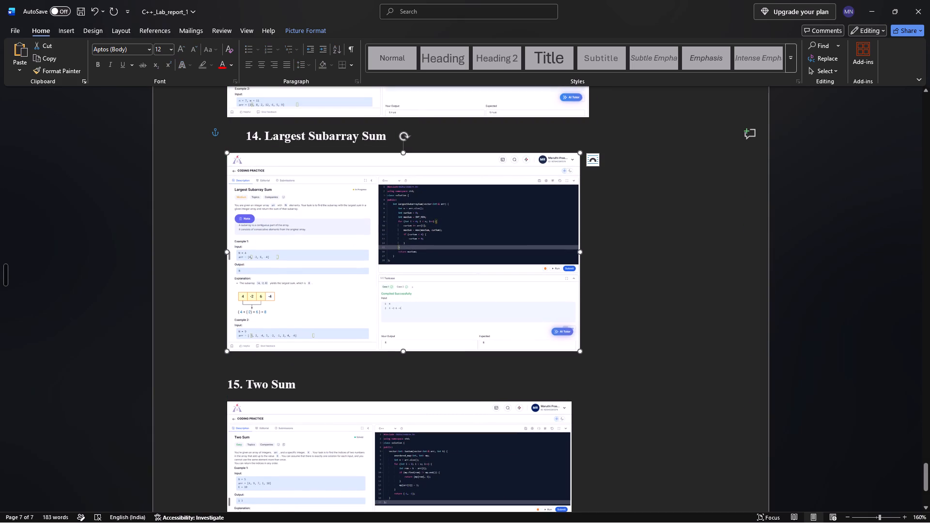
{"action": "left_click_drag", "start_coordinate": [589, 116], "coordinate": [580, 111]}
{"action": "scroll", "coordinate": [630, 240], "scroll_direction": "down", "scroll_amount": 2}
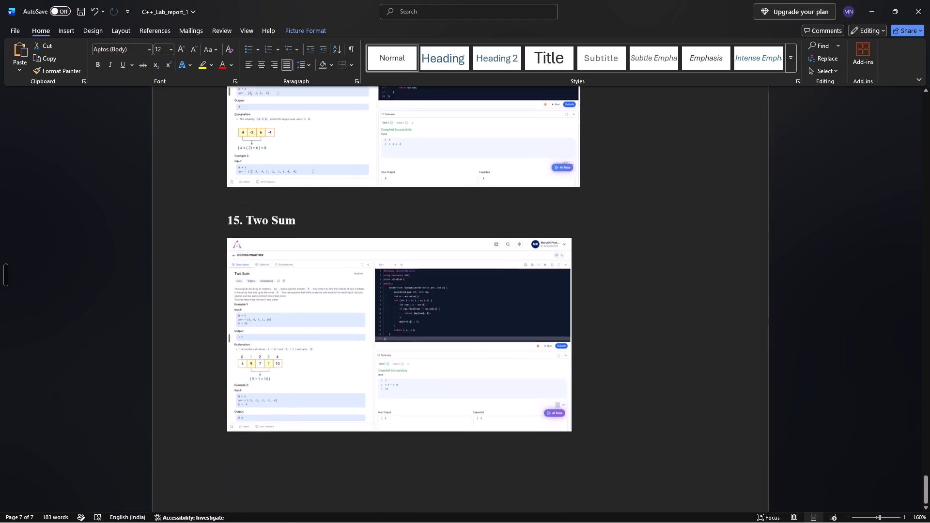
{"action": "left_click", "coordinate": [412, 181]}
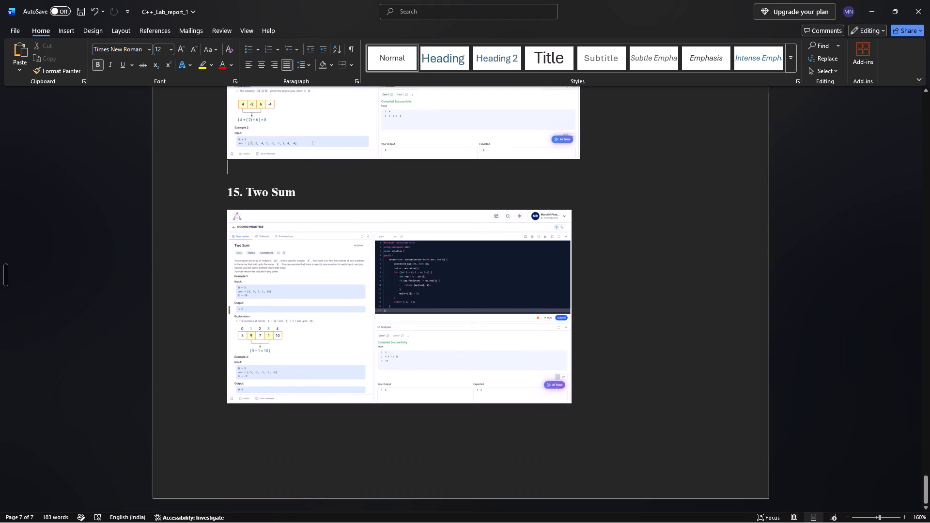
{"action": "key", "text": "ctrl+s"}
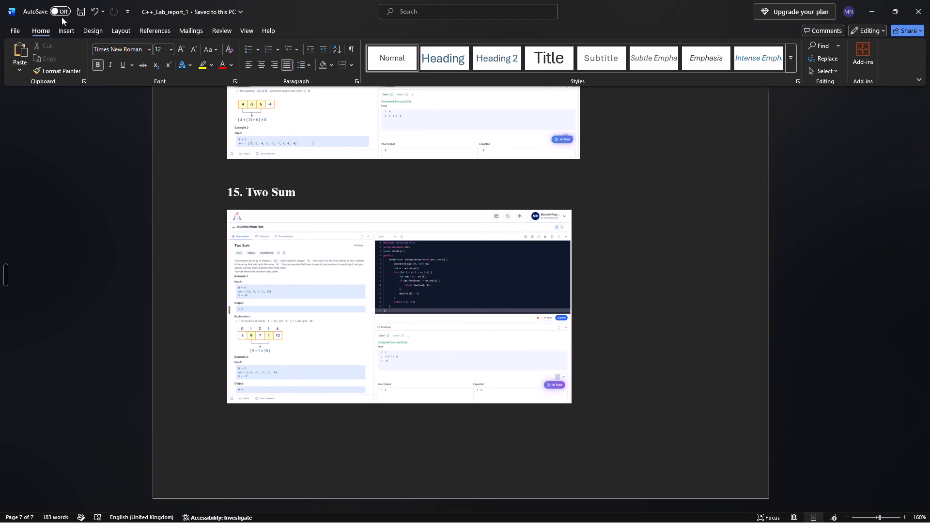
Export the report as the PDF C++_Lab_report_1 in the C++ Assignments folder, replacing the existing PDF, and close the Word document.
{"action": "left_click", "coordinate": [7, 27]}
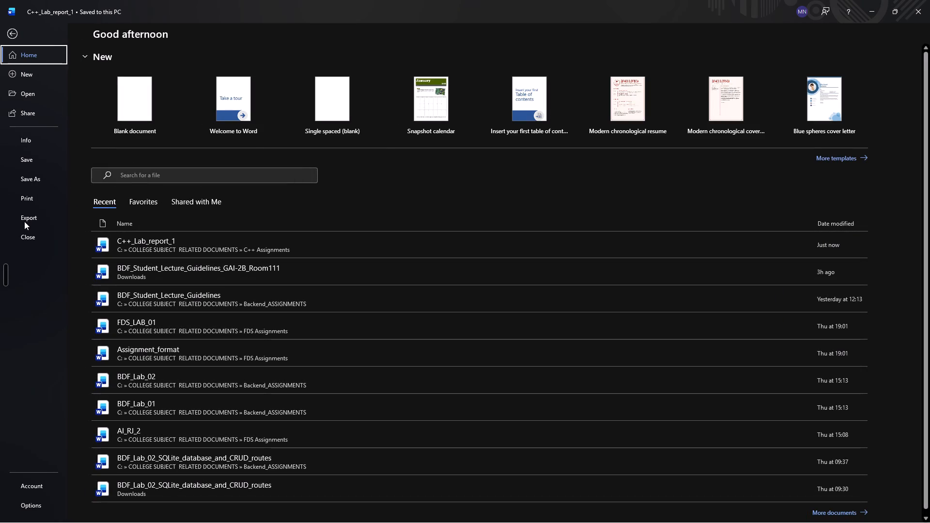
{"action": "left_click_drag", "start_coordinate": [24, 221], "coordinate": [176, 66]}
{"action": "double_click", "coordinate": [176, 66]}
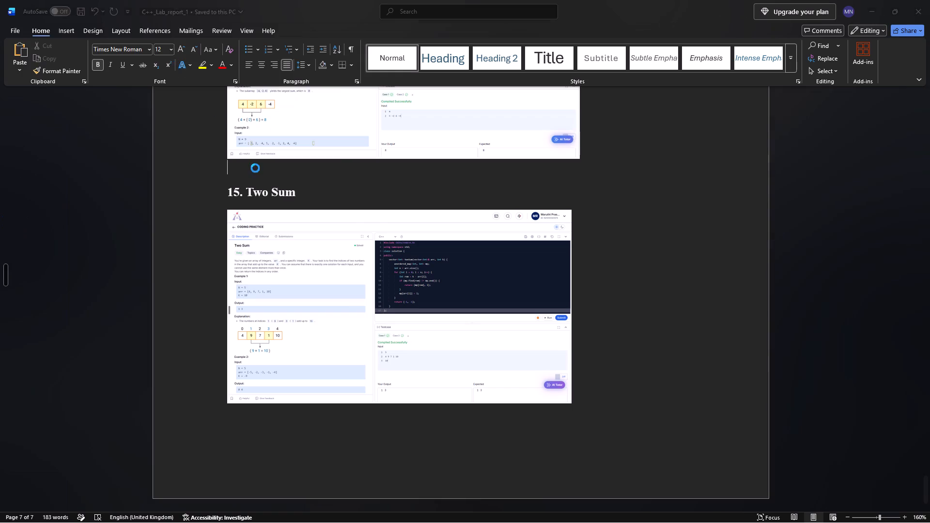
{"action": "left_click", "coordinate": [284, 262]}
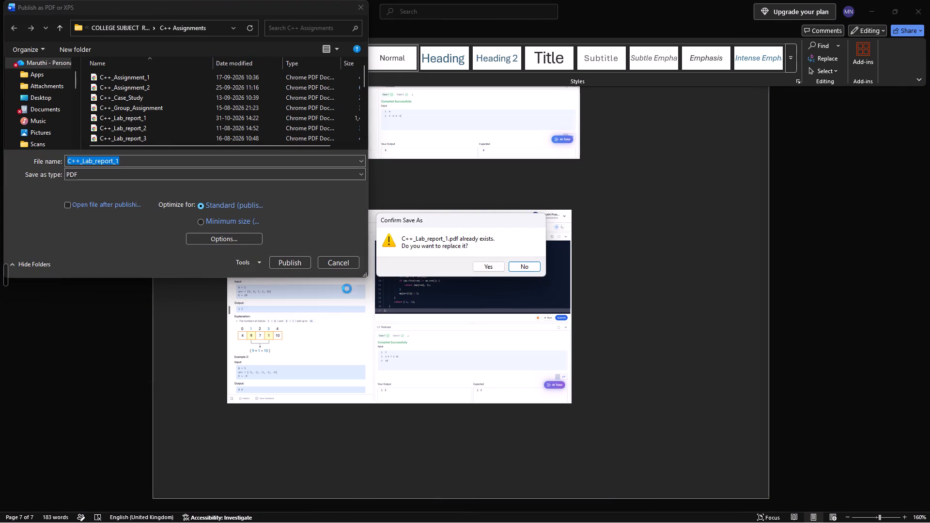
{"action": "left_click", "coordinate": [482, 266]}
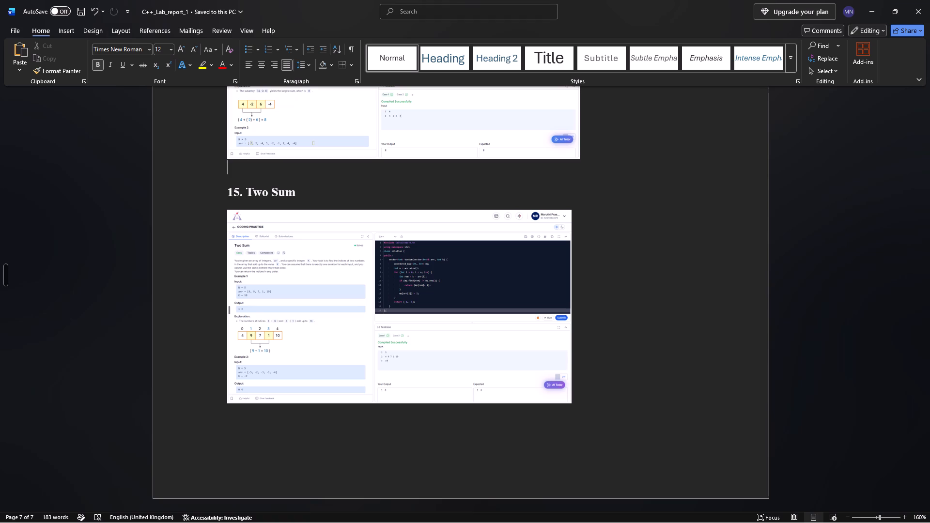
{"action": "left_click", "coordinate": [925, 4]}
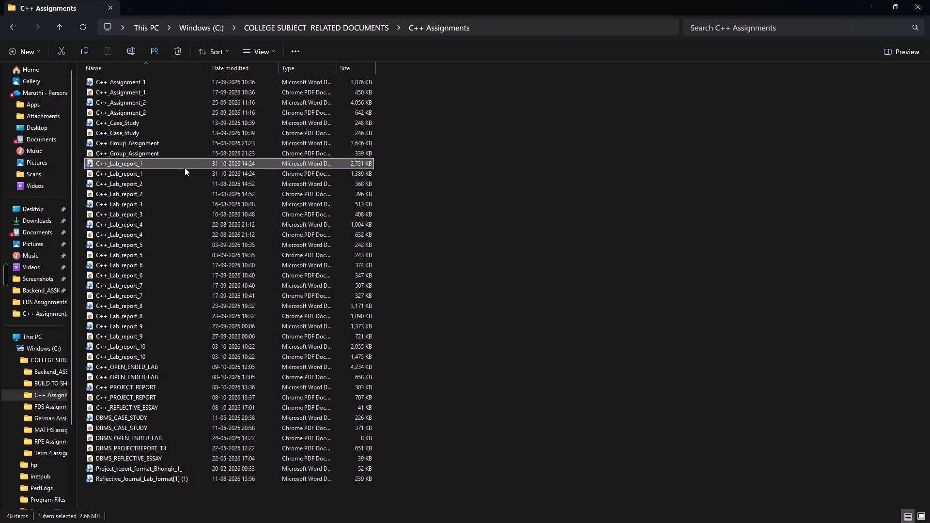
Open the new C++_Lab_report_1 PDF in Chrome from the C++ Assignments folder and look over its cover page.
{"action": "double_click", "coordinate": [176, 171]}
{"action": "scroll", "coordinate": [404, 290], "scroll_direction": "down", "scroll_amount": 1}
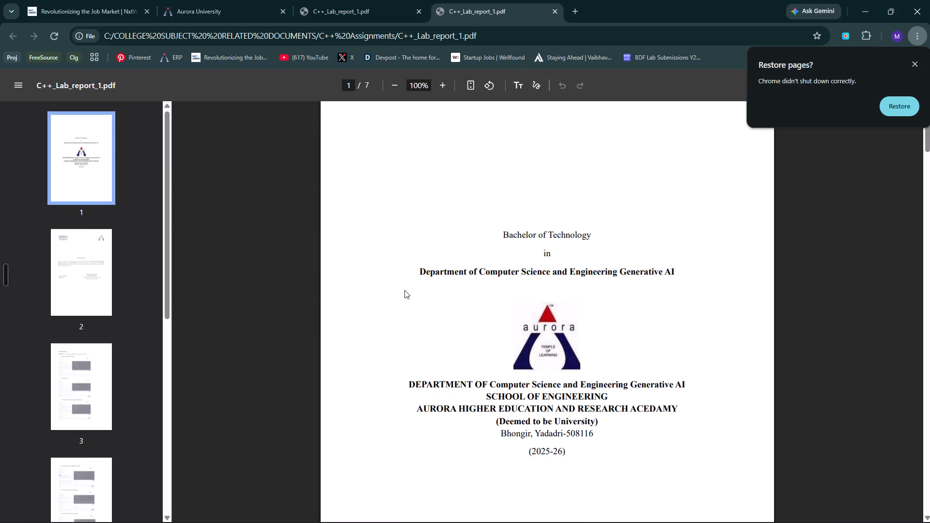
{"action": "scroll", "coordinate": [404, 290], "scroll_direction": "down", "scroll_amount": 4}
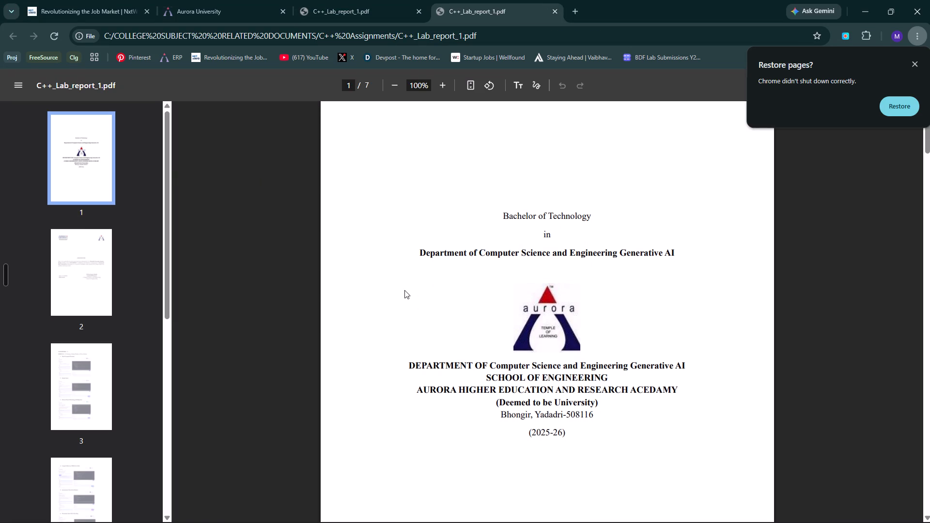
{"action": "scroll", "coordinate": [404, 290], "scroll_direction": "down", "scroll_amount": 2}
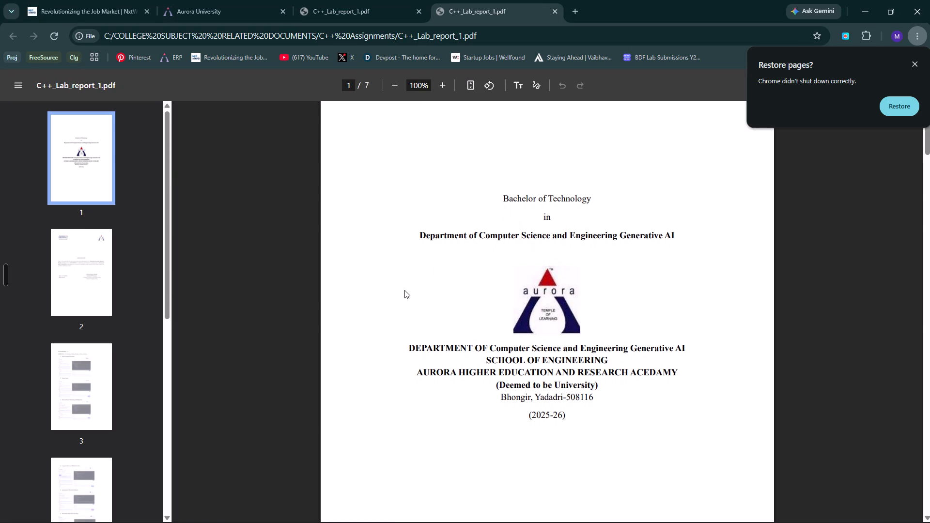
{"action": "scroll", "coordinate": [404, 290], "scroll_direction": "down", "scroll_amount": 1}
Restore the previous Chrome session's pages and close the restored tabs except the GRIT Student Dashboard.
{"action": "left_click", "coordinate": [896, 108]}
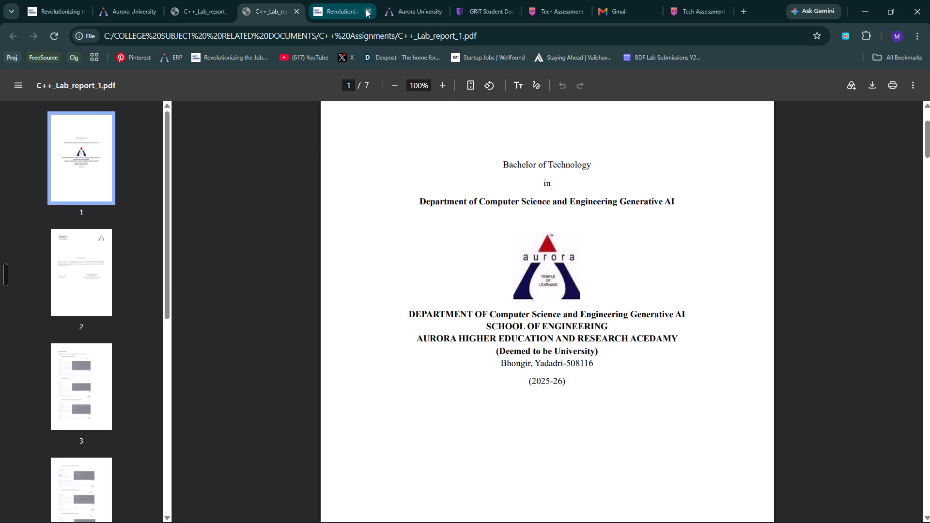
{"action": "left_click", "coordinate": [368, 13]}
{"action": "left_click", "coordinate": [368, 13]}
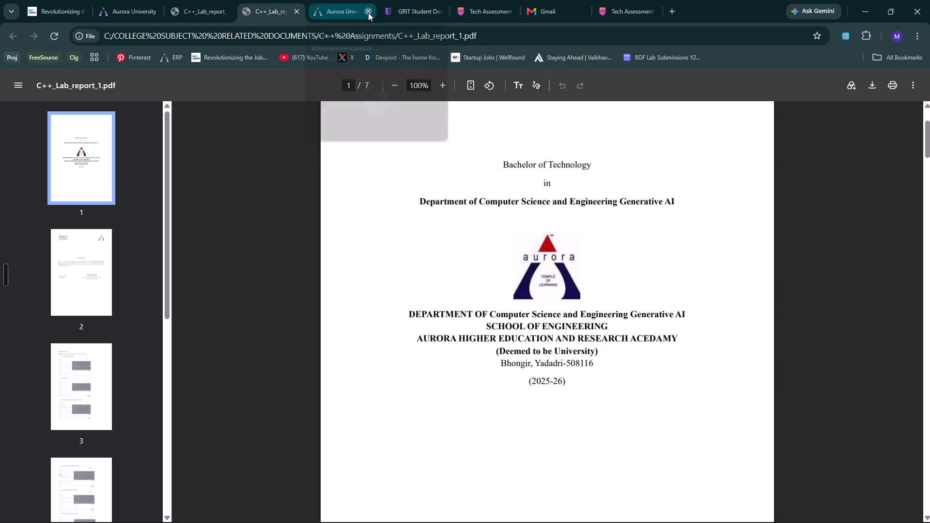
{"action": "left_click", "coordinate": [438, 13]}
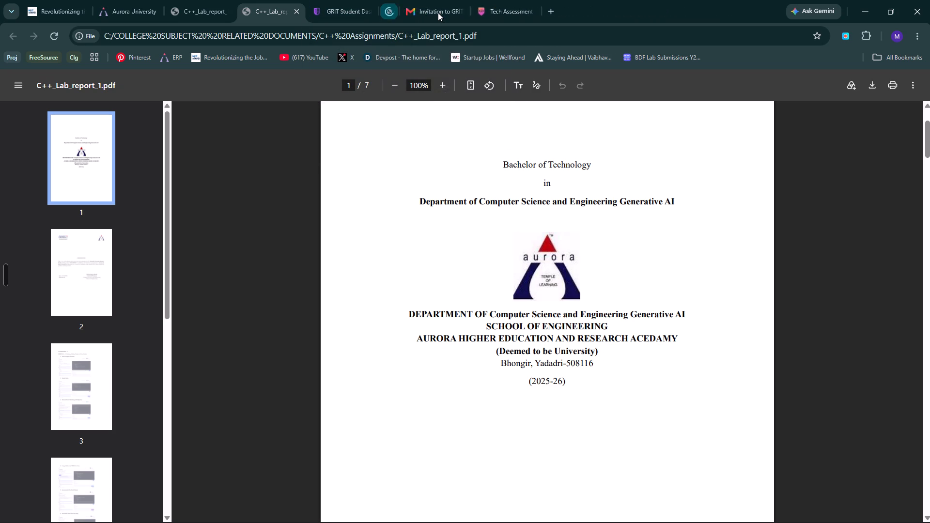
{"action": "left_click", "coordinate": [438, 13]}
{"action": "left_click", "coordinate": [438, 13]}
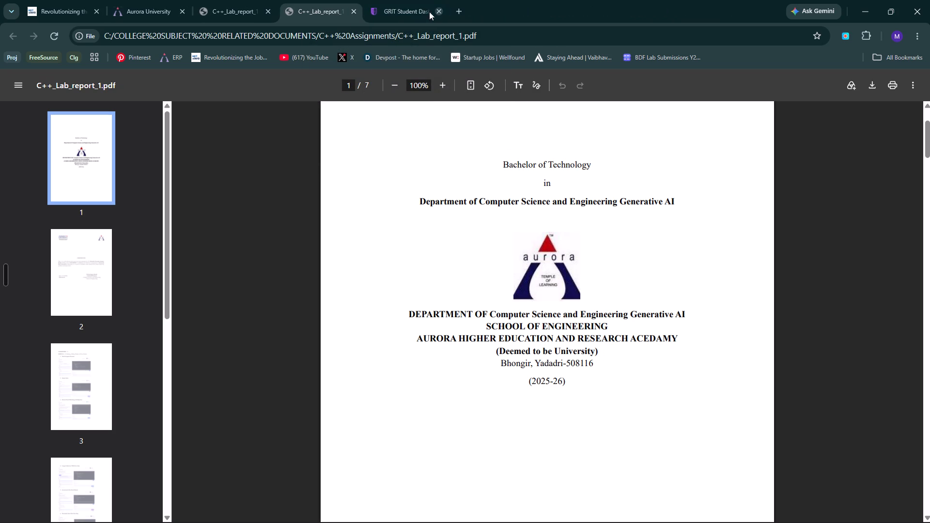
Open the Miles page of the GRIT Student Dashboard and examine the Applied Gen AI Development L1 attempts in Earning History.
{"action": "left_click", "coordinate": [409, 11]}
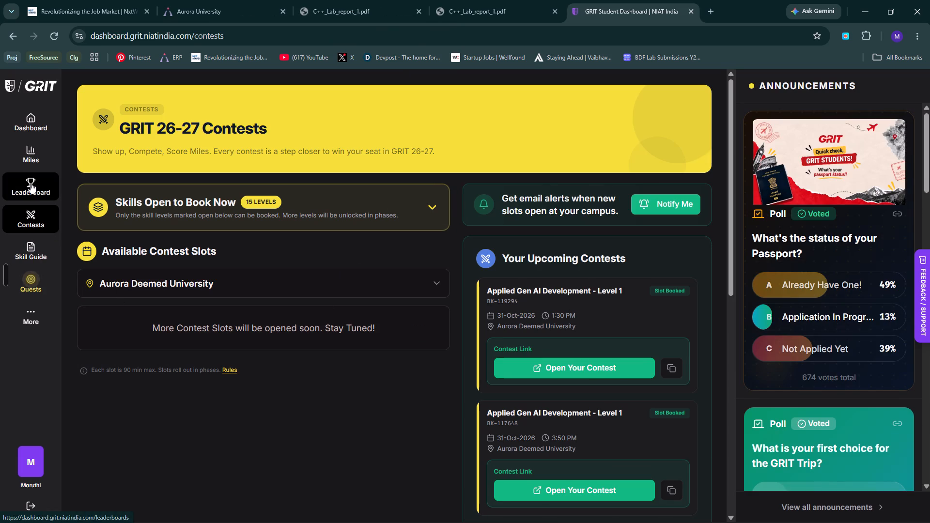
{"action": "left_click", "coordinate": [31, 151]}
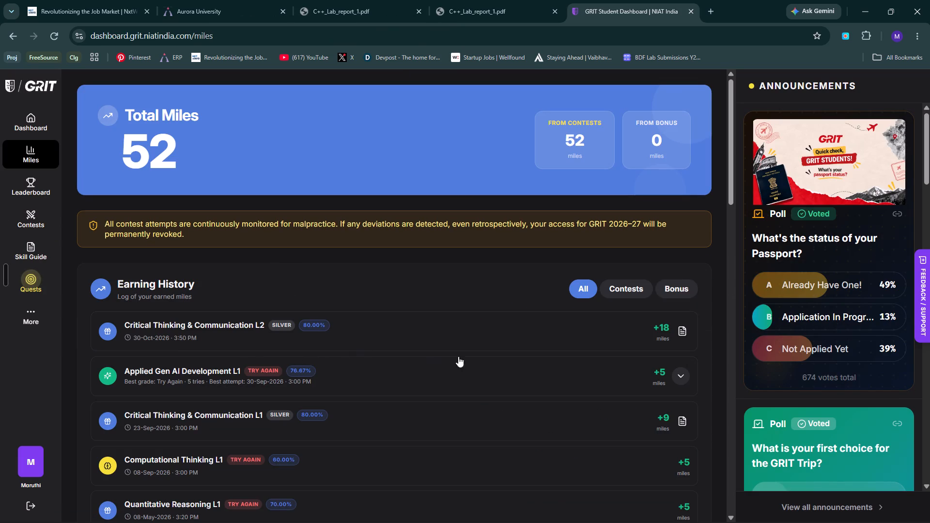
{"action": "left_click", "coordinate": [678, 375]}
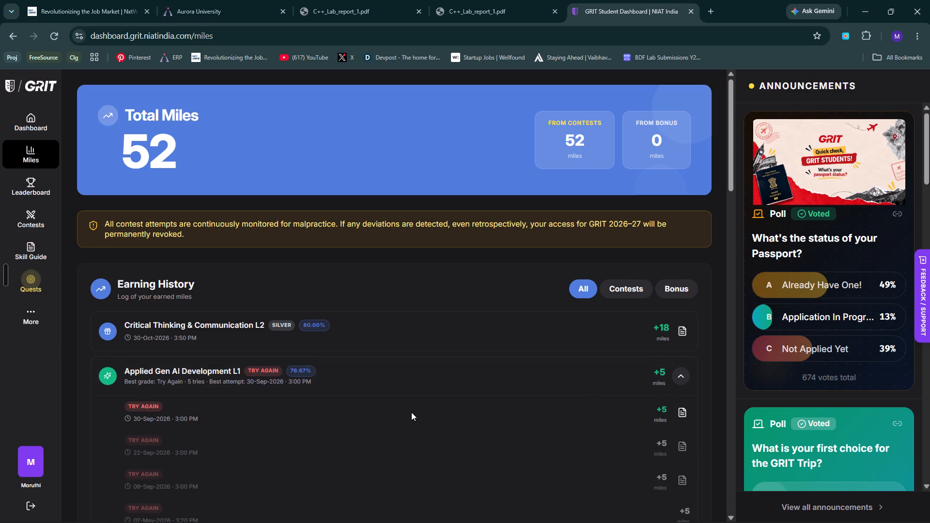
{"action": "scroll", "coordinate": [411, 412], "scroll_direction": "down", "scroll_amount": 3}
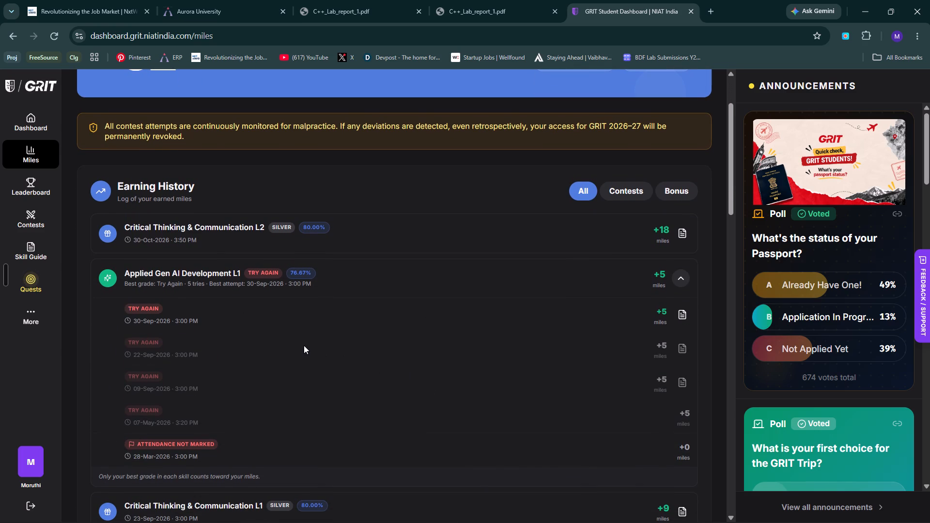